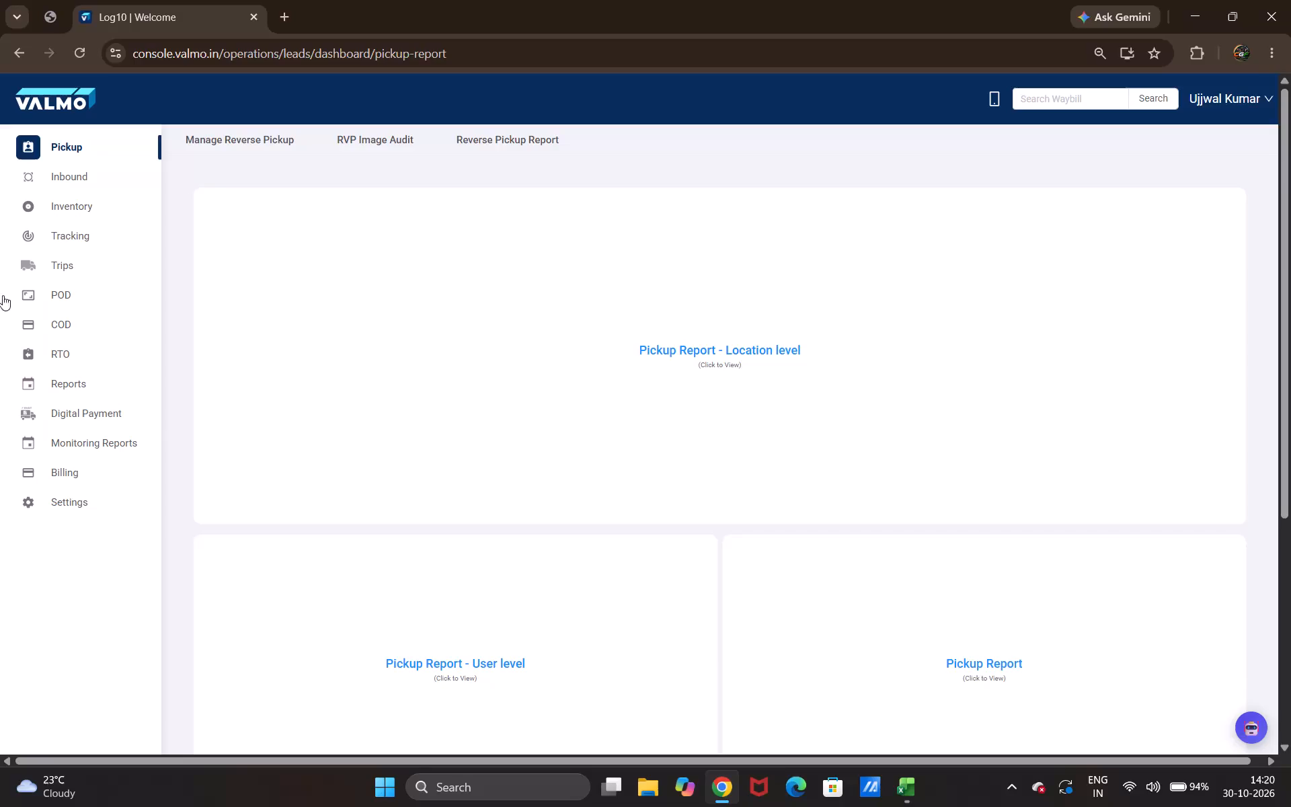
# Create a new DRS in the Inventory section, assigned to the second employee in the employee list.
pyautogui.click(71, 202)
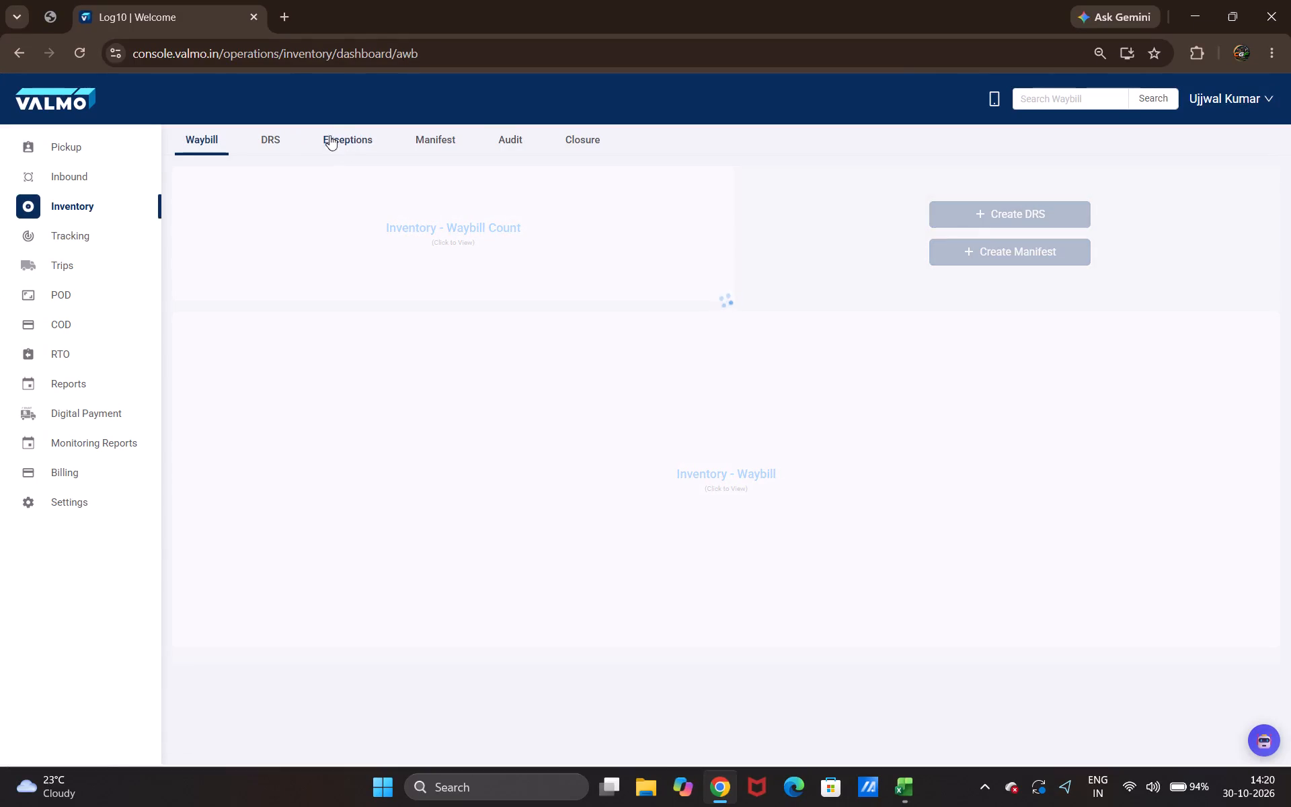
pyautogui.click(272, 134)
pyautogui.click(1135, 195)
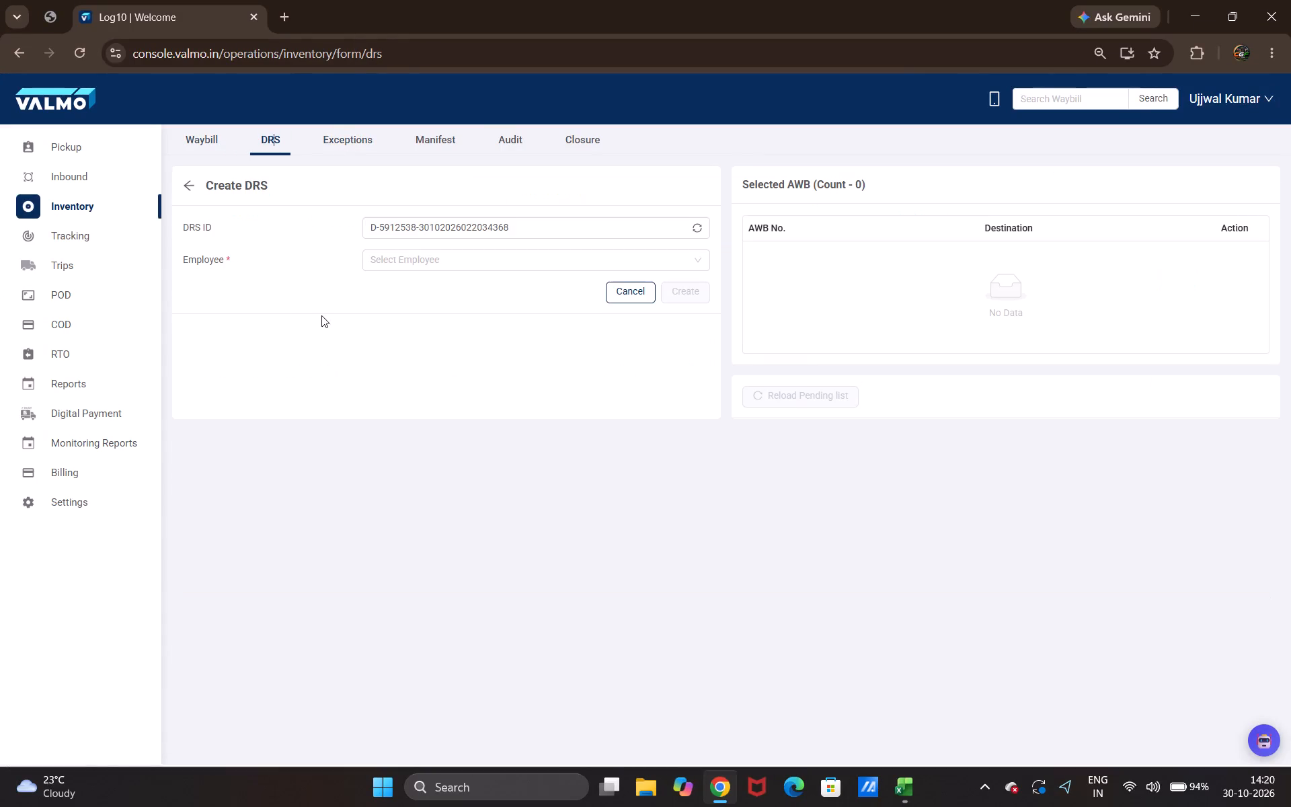
pyautogui.click(401, 258)
pyautogui.scroll(-6, 409, 343)
pyautogui.scroll(8, 409, 343)
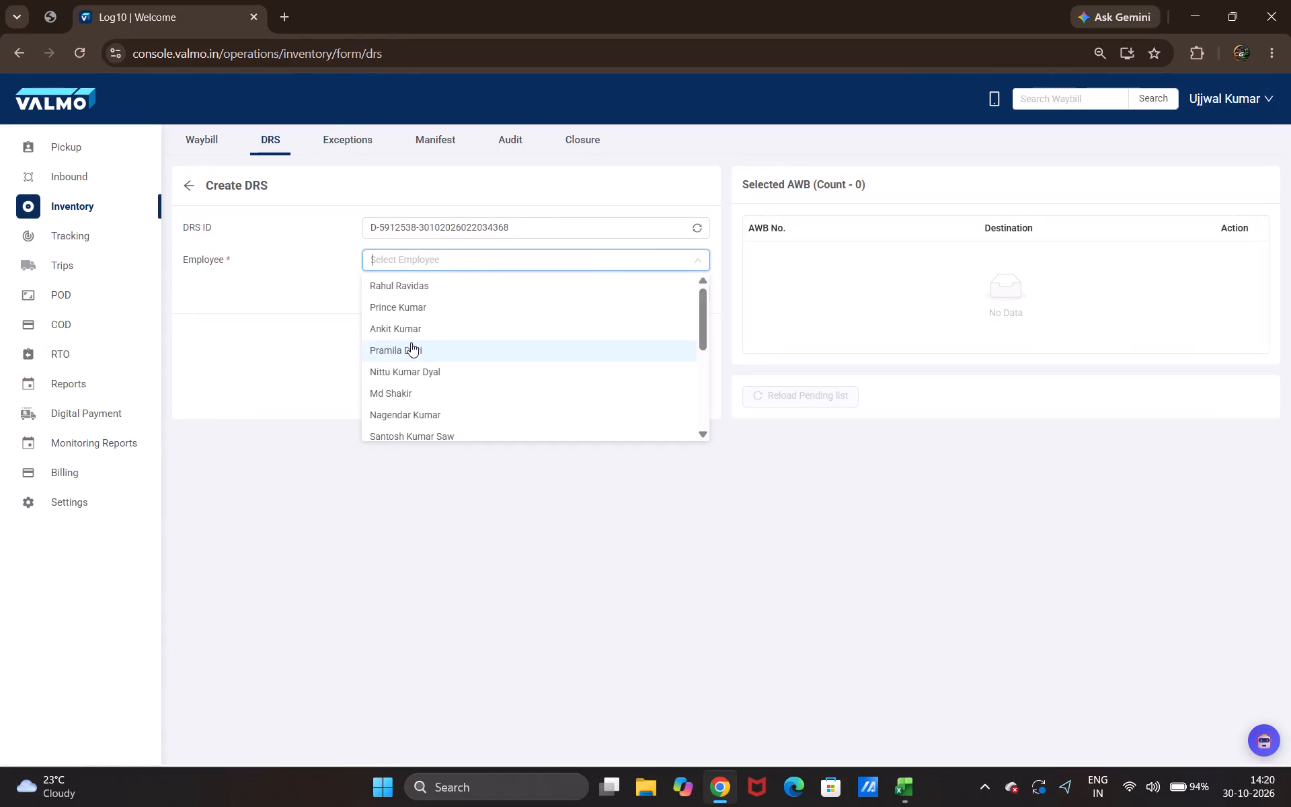
pyautogui.click(424, 305)
pyautogui.click(686, 291)
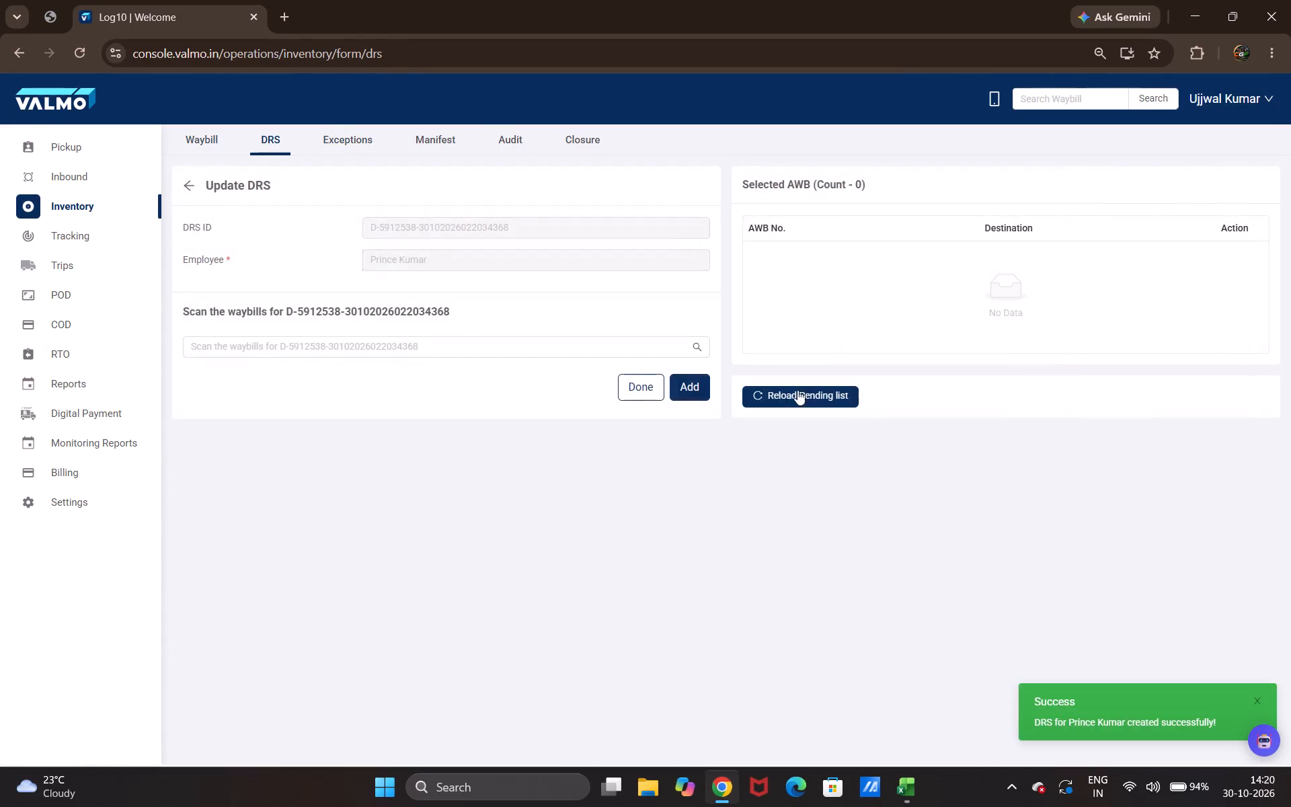
pyautogui.click(543, 345)
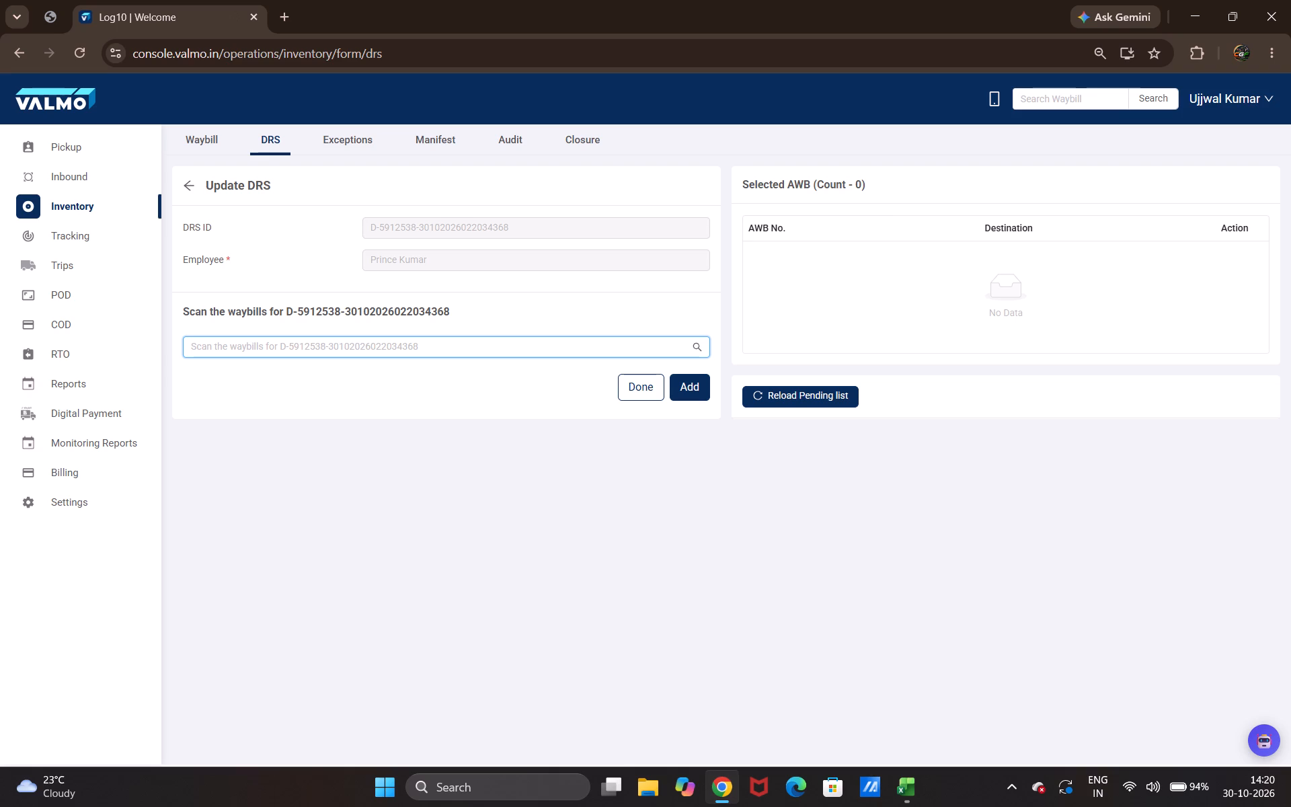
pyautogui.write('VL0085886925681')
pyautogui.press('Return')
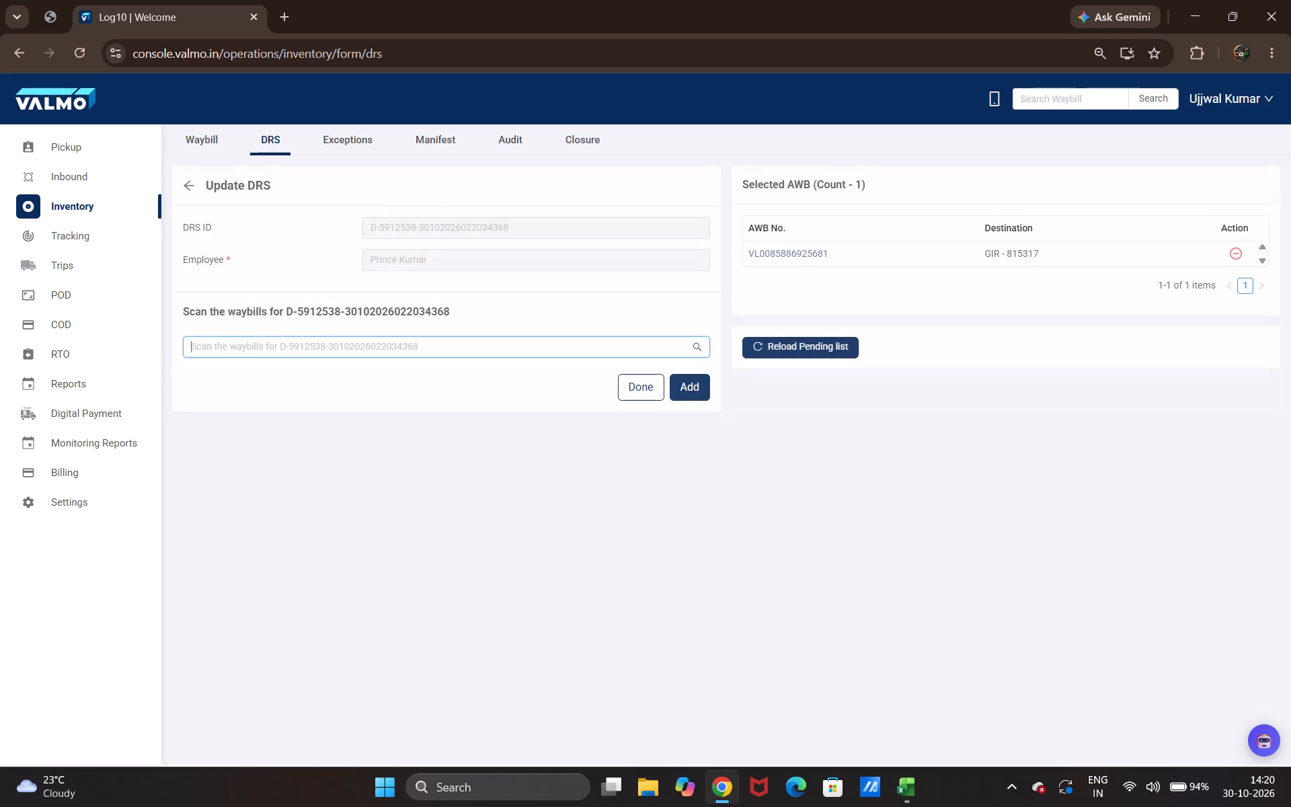
# Finish the DRS, skipping the assignment of priority shipments.
pyautogui.click(641, 390)
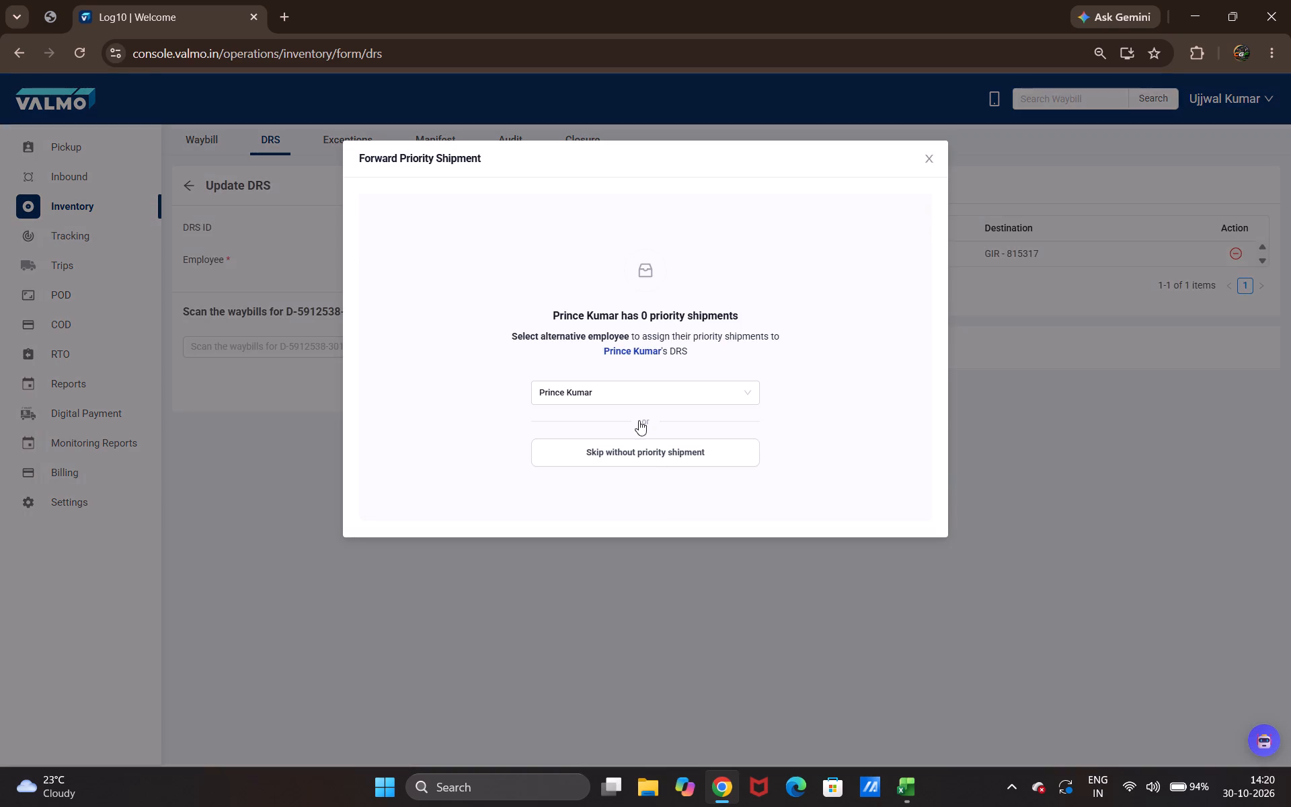
pyautogui.click(670, 455)
pyautogui.click(655, 456)
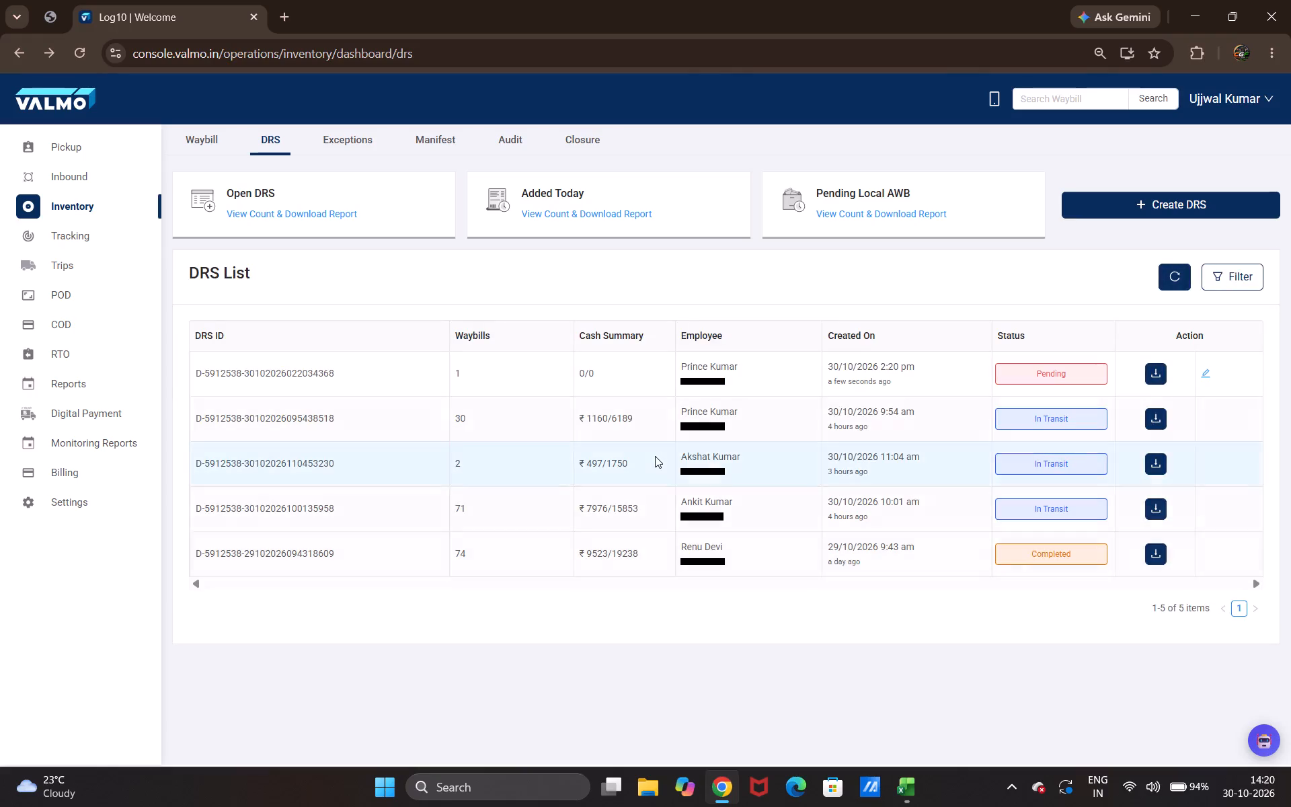
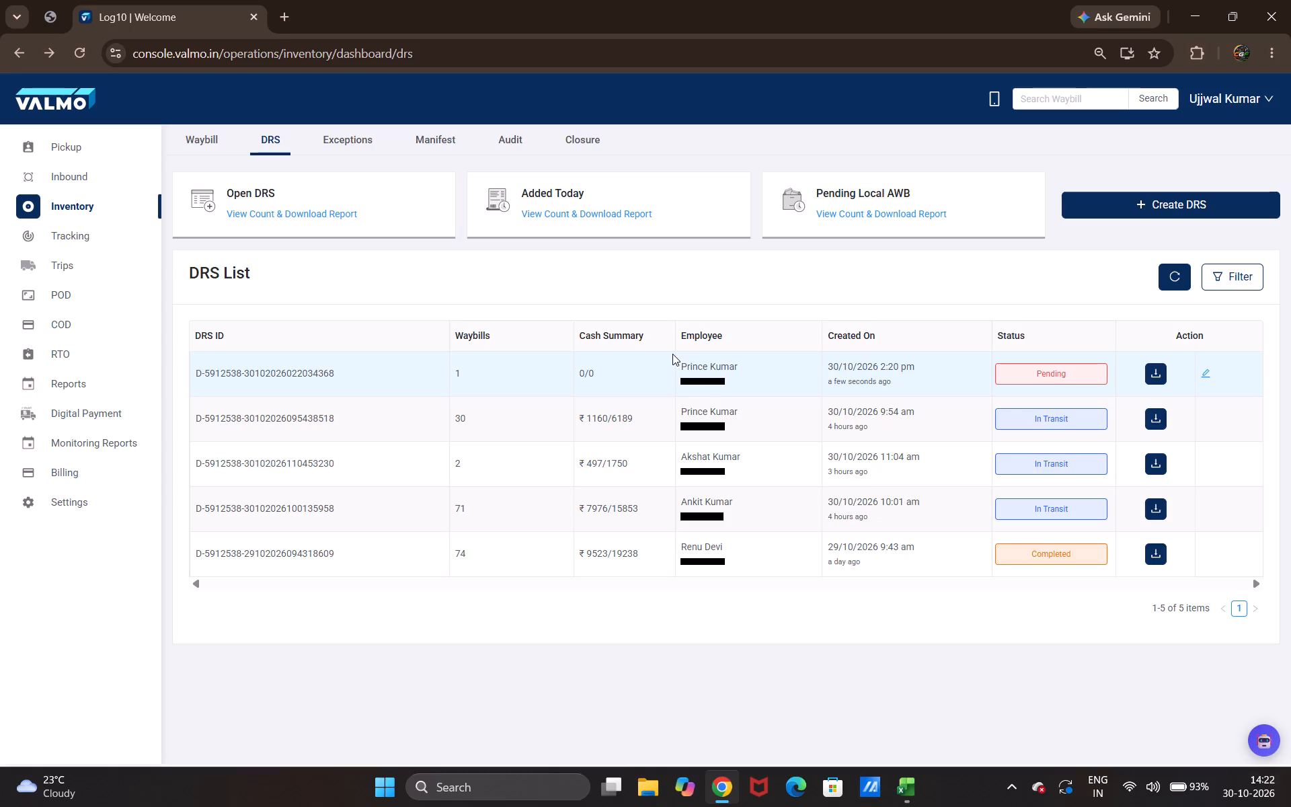
# Load the waybill count and the waybill report in the Inventory section.
pyautogui.scroll(-1, 0, 19)
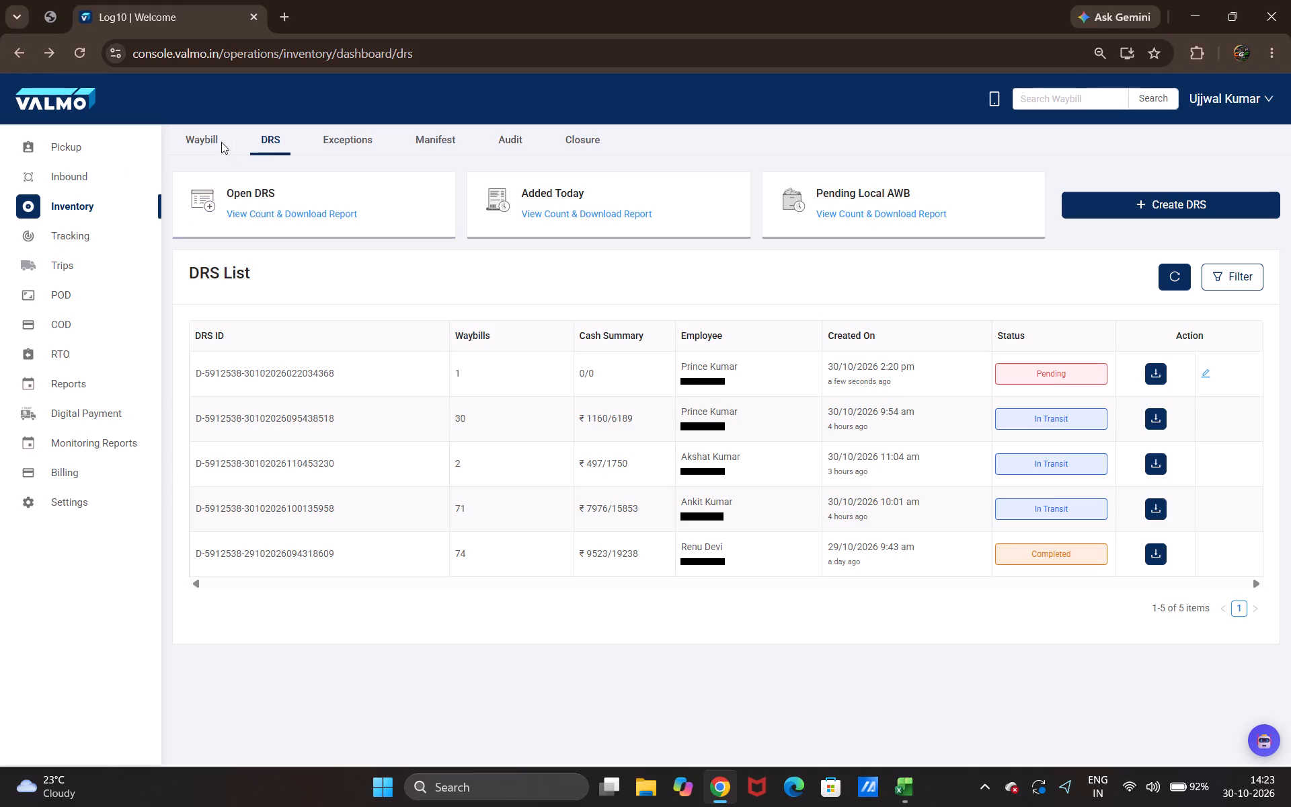
pyautogui.click(194, 136)
pyautogui.click(615, 291)
pyautogui.click(775, 448)
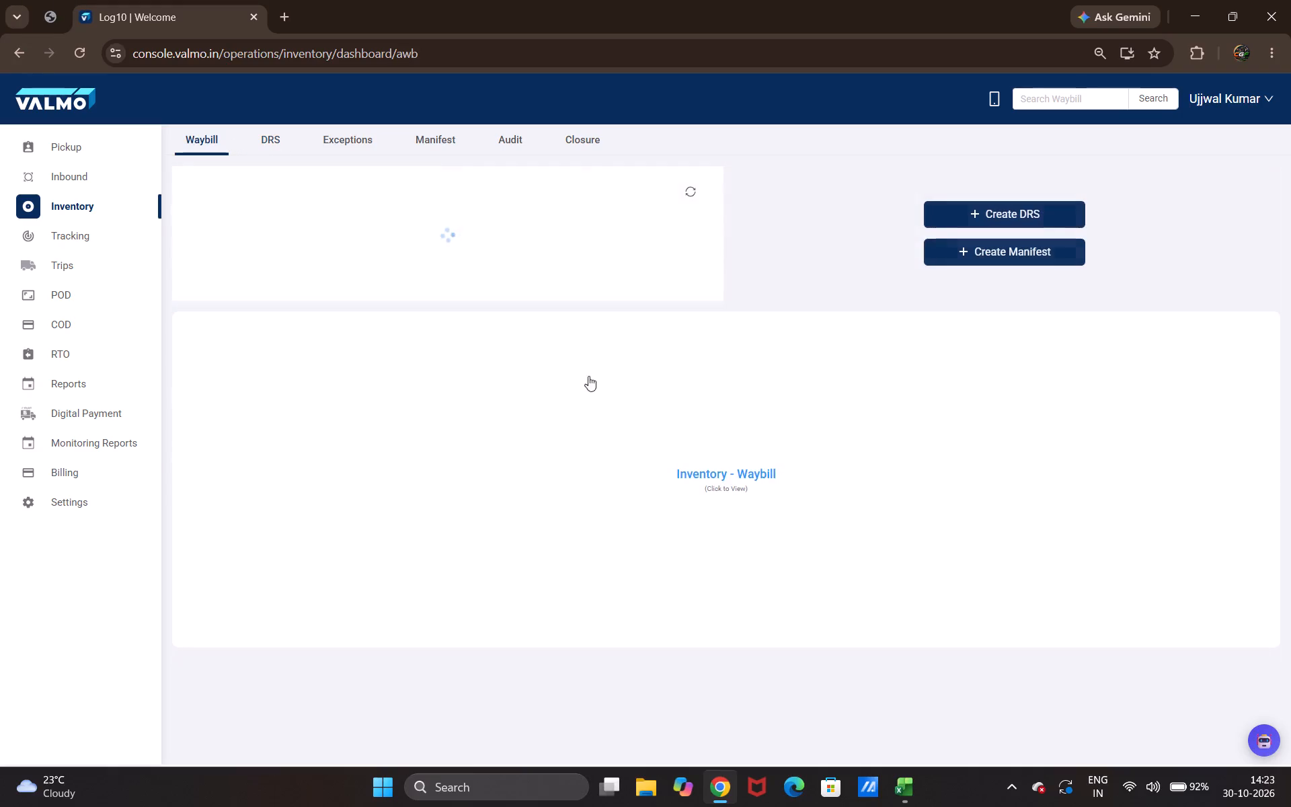
pyautogui.click(812, 459)
# View the POD section's DRS closure details for the delivery executive assigned to the completed DRS of 29/10/2026.
pyautogui.click(57, 291)
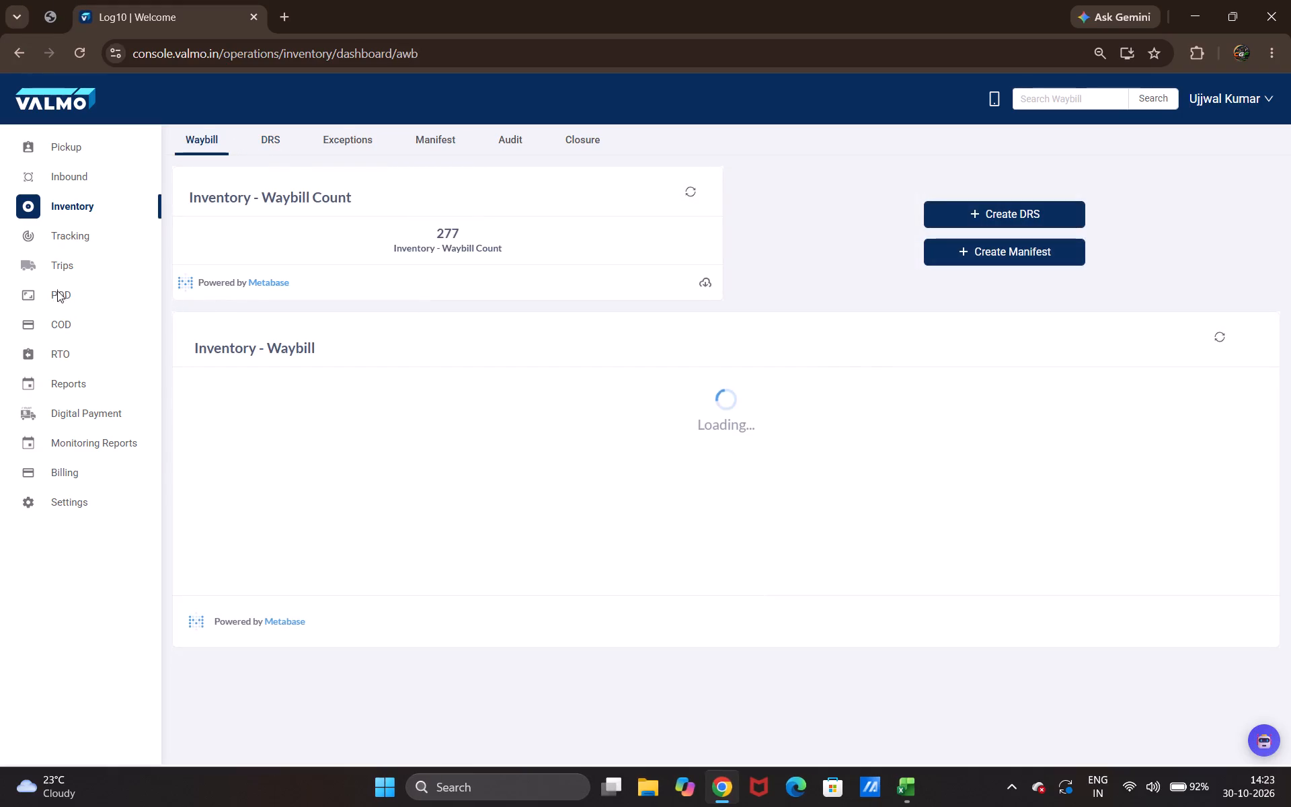
pyautogui.click(266, 136)
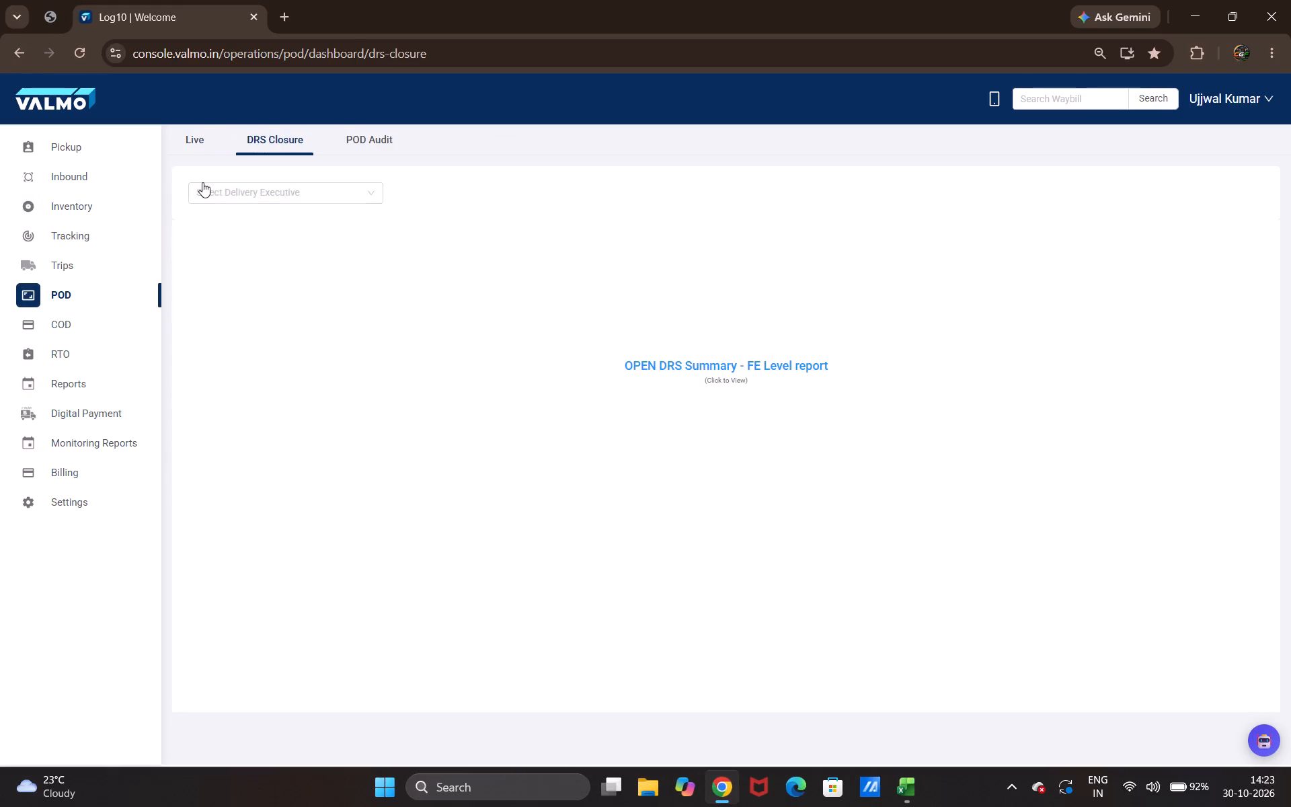
pyautogui.click(228, 192)
pyautogui.scroll(-13, 218, 264)
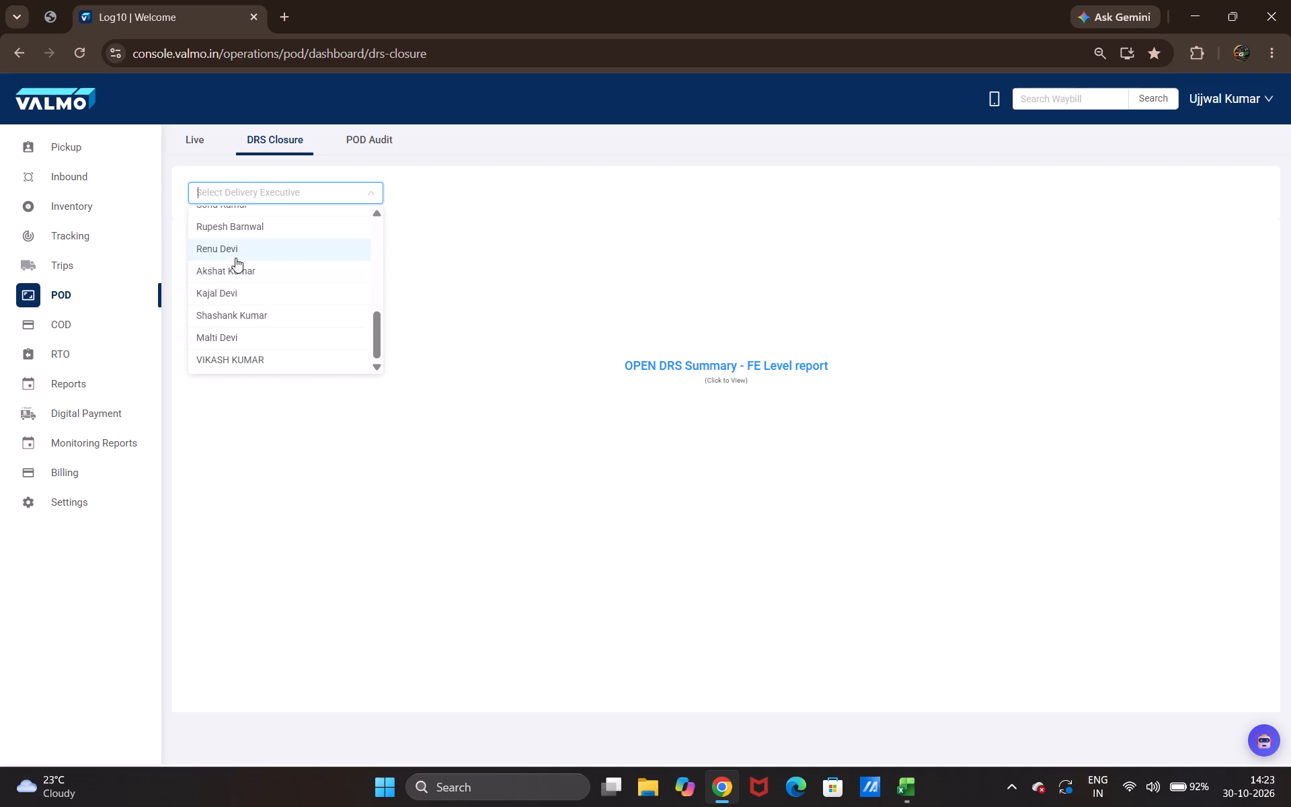
pyautogui.click(237, 256)
pyautogui.scroll(-3, 478, 308)
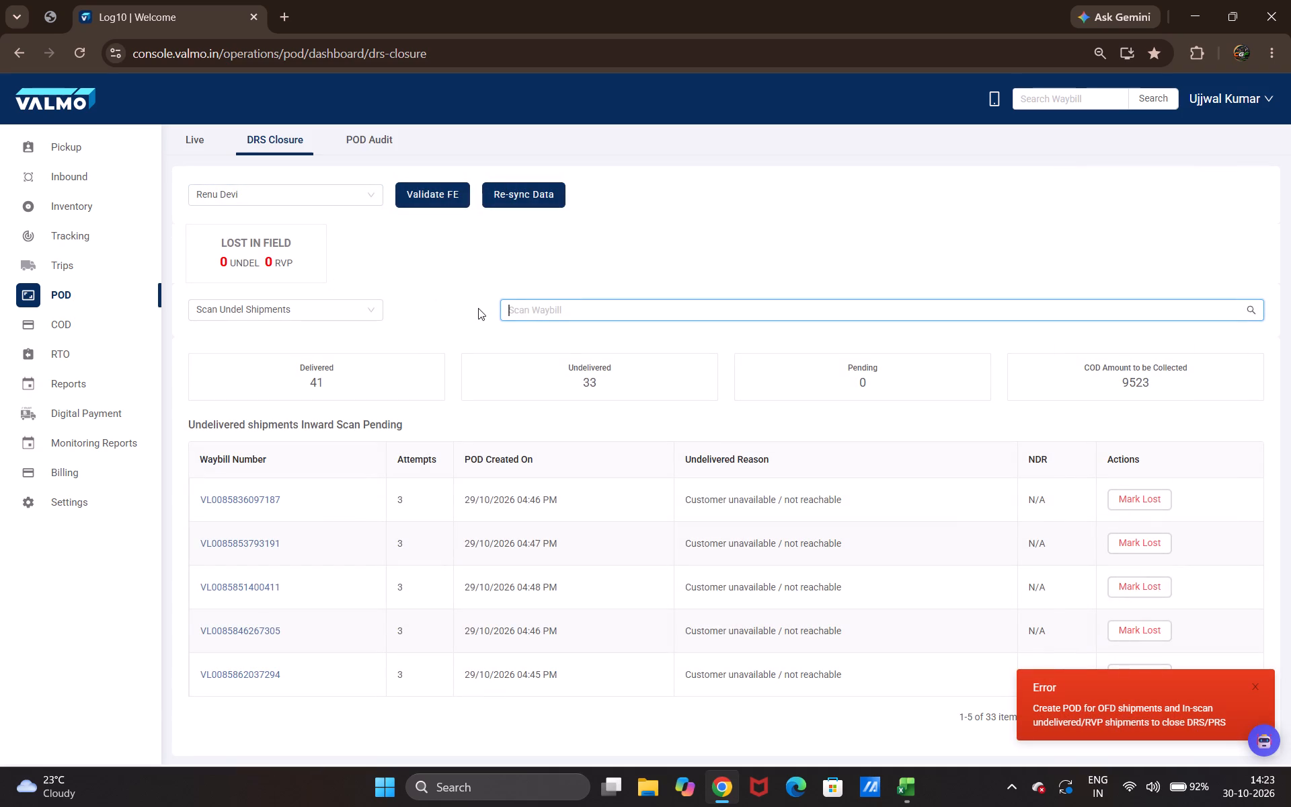
pyautogui.scroll(-1, 478, 308)
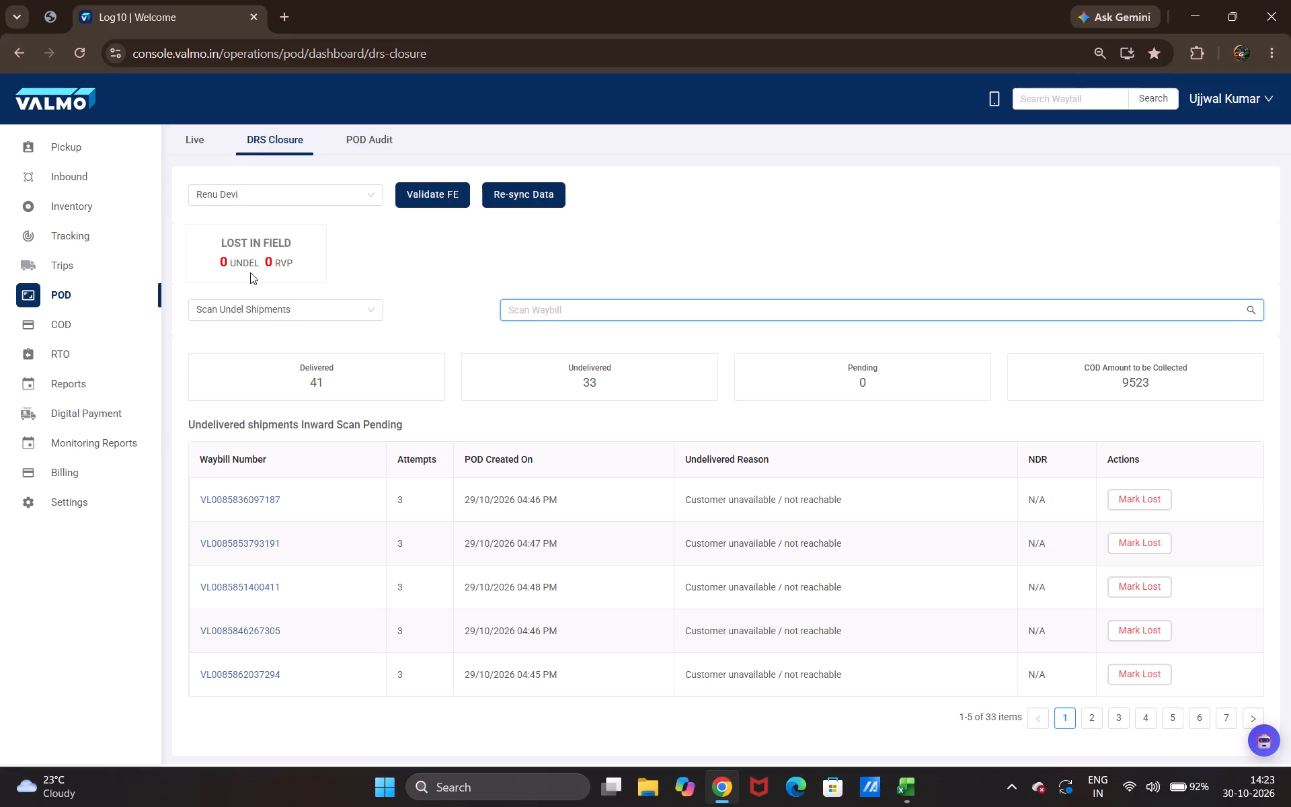
# Show the live POD-AWB list in the POD section.
pyautogui.click(192, 135)
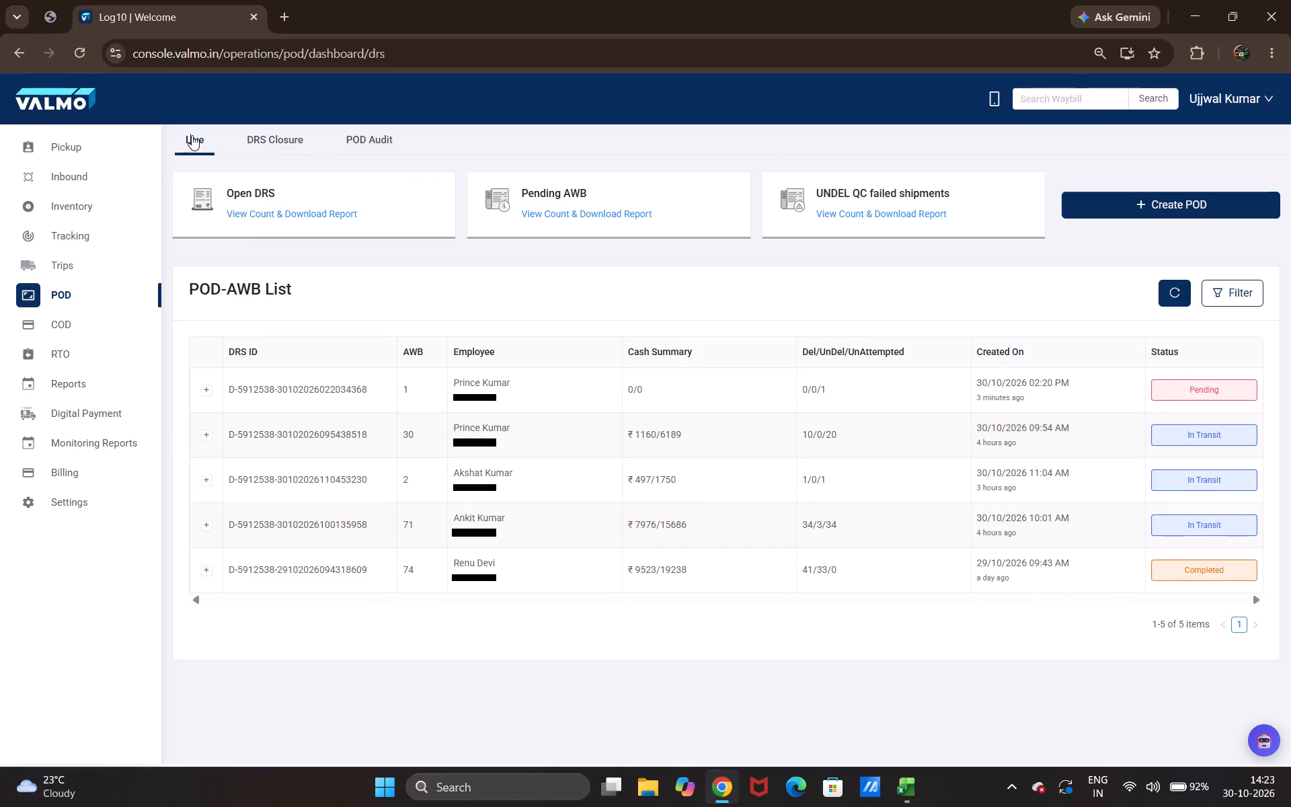
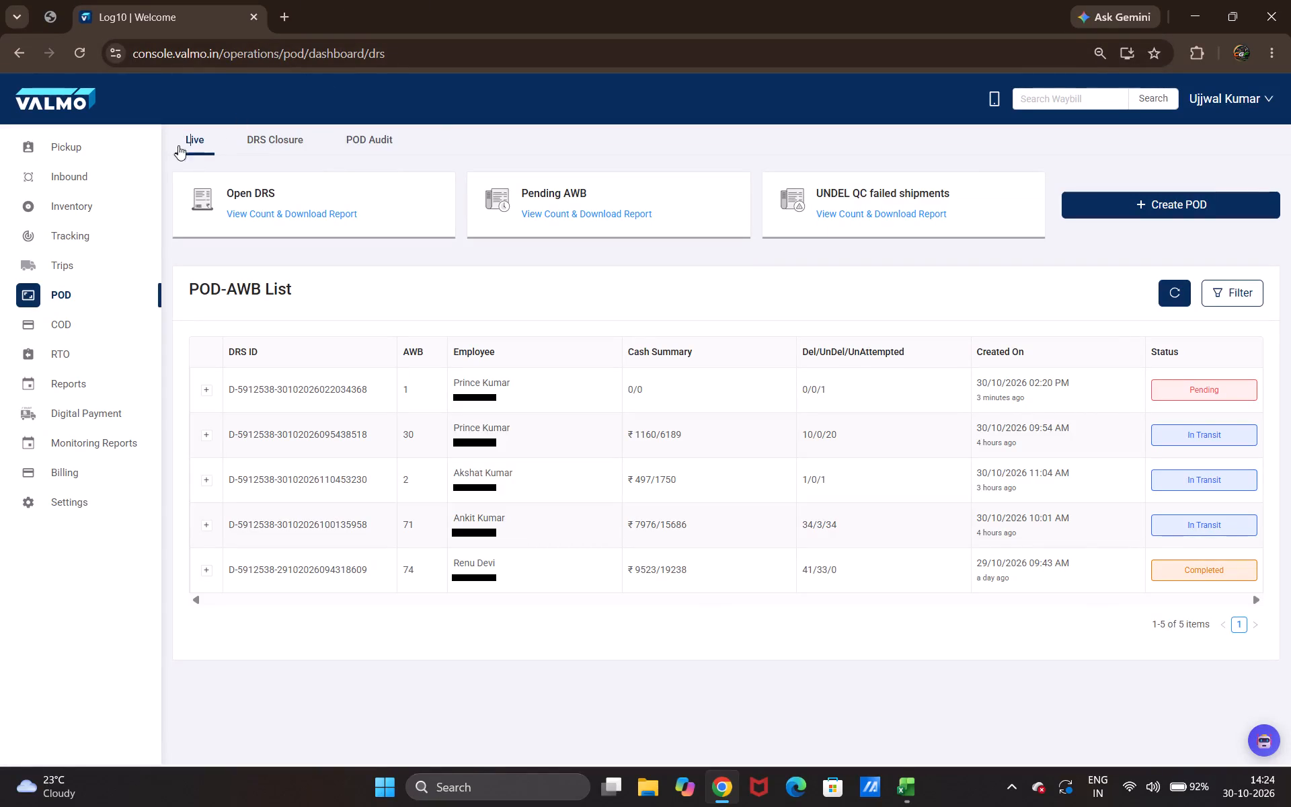
# Open the Pickup section to view the reverse pickup management page.
pyautogui.click(77, 144)
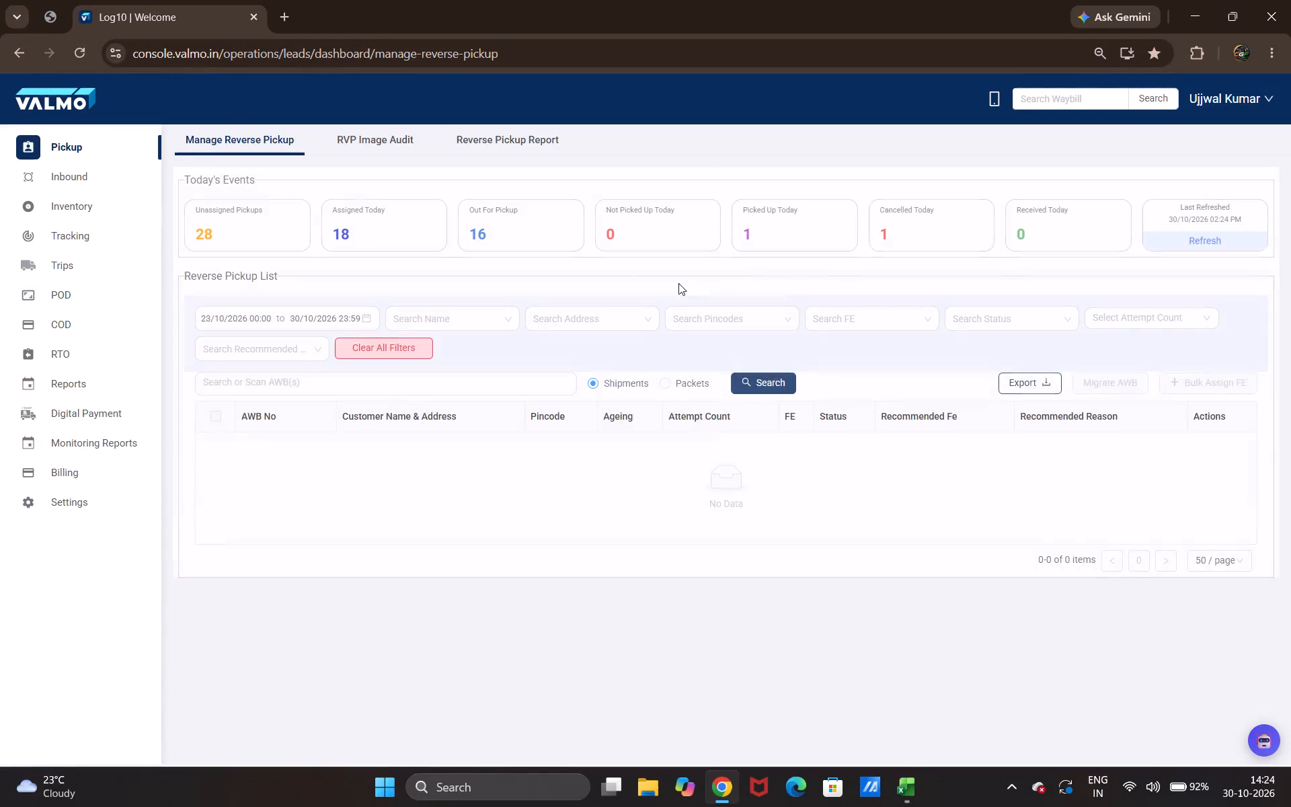
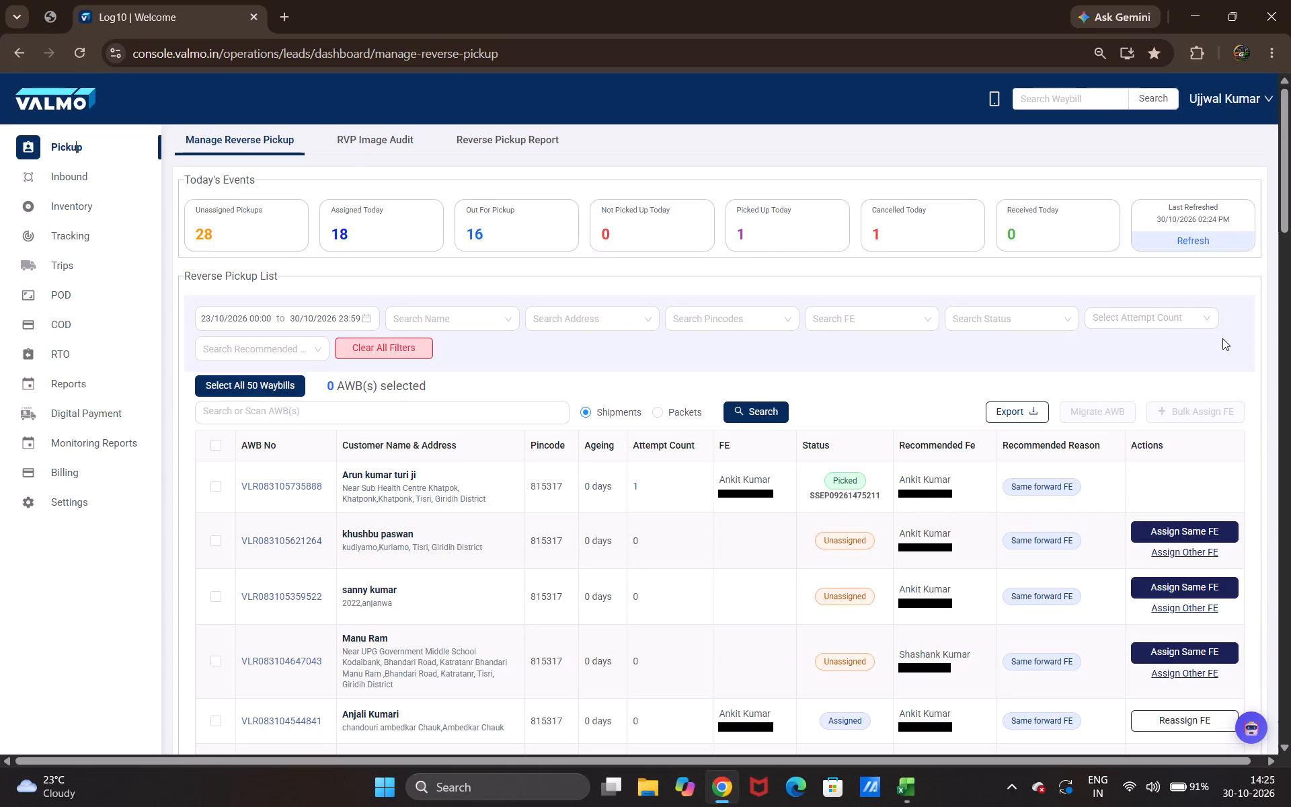
# Open the LM Hub Visibility overview in the Monitoring Reports section.
pyautogui.scroll(-5, 1197, 381)
pyautogui.scroll(4, 996, 410)
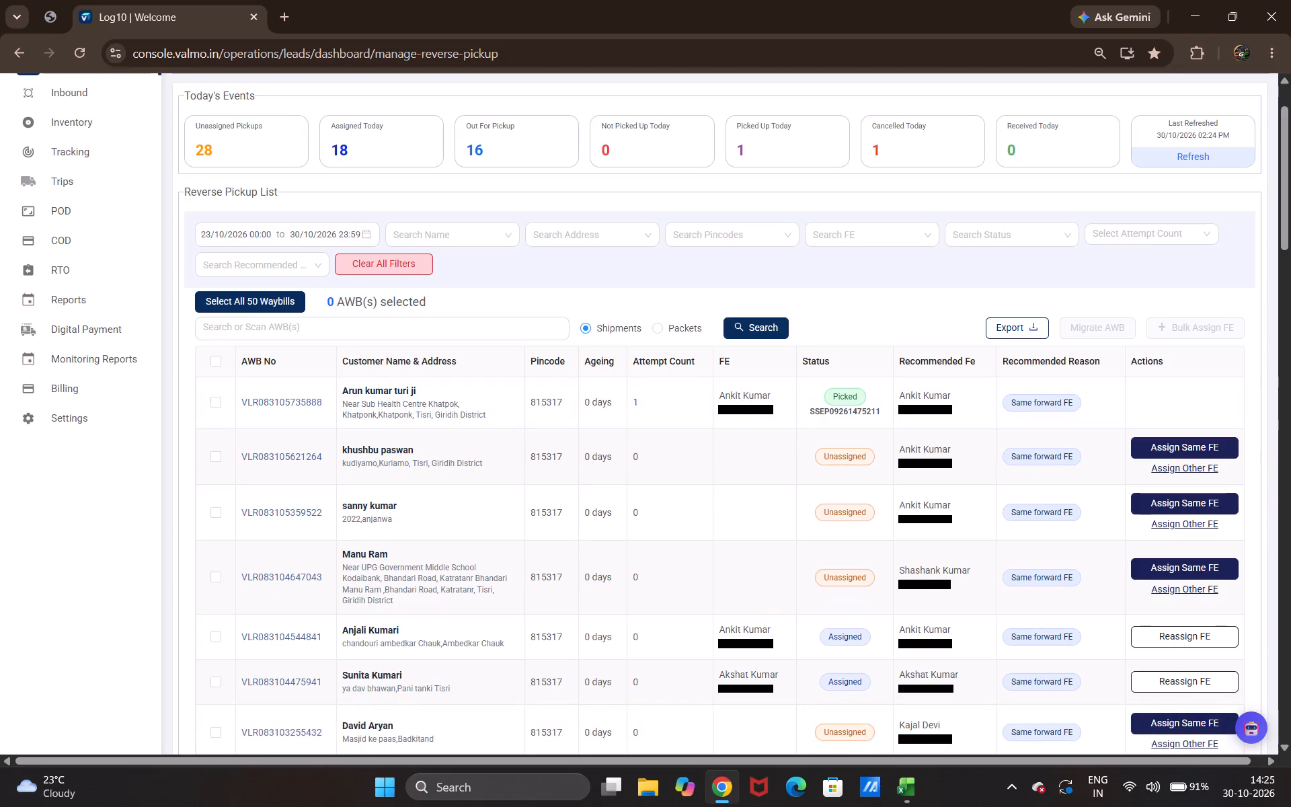
pyautogui.click(97, 356)
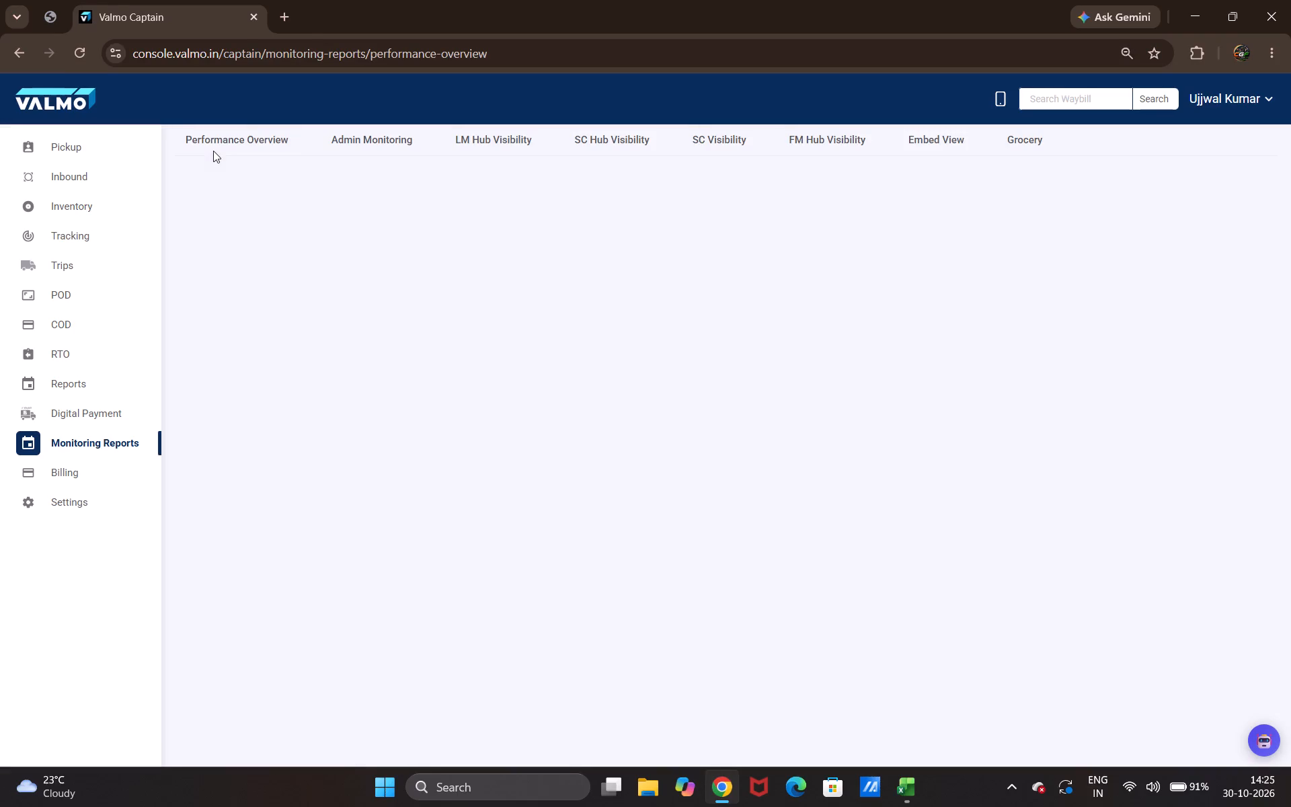
pyautogui.click(442, 132)
pyautogui.click(498, 141)
# Load the LM Hub Visibility overview reports, including Today Performance Topline, Location Pendency and COD Collectable, and examine the FE-level performance and COD collected data.
pyautogui.click(654, 370)
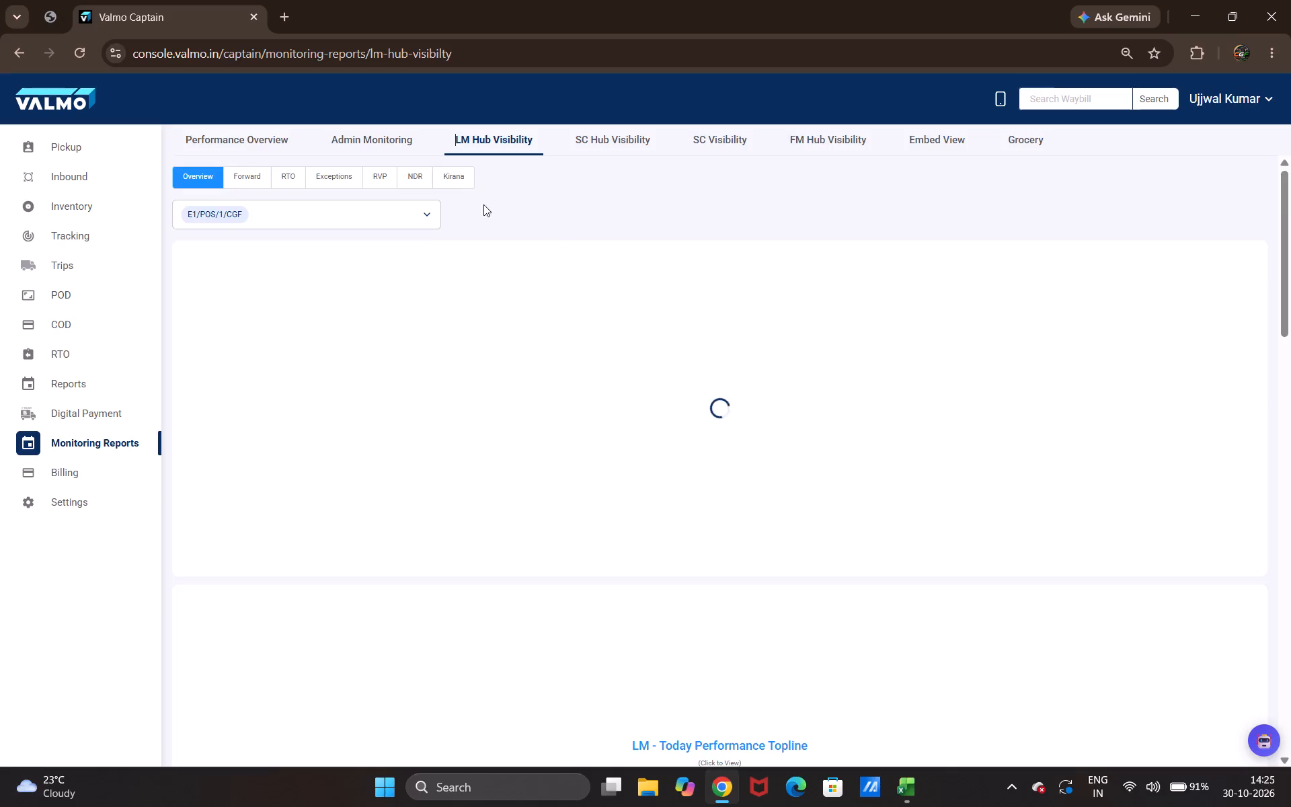
pyautogui.scroll(-2, 705, 453)
pyautogui.click(773, 532)
pyautogui.scroll(-4, 770, 531)
pyautogui.click(791, 524)
pyautogui.scroll(-5, 787, 523)
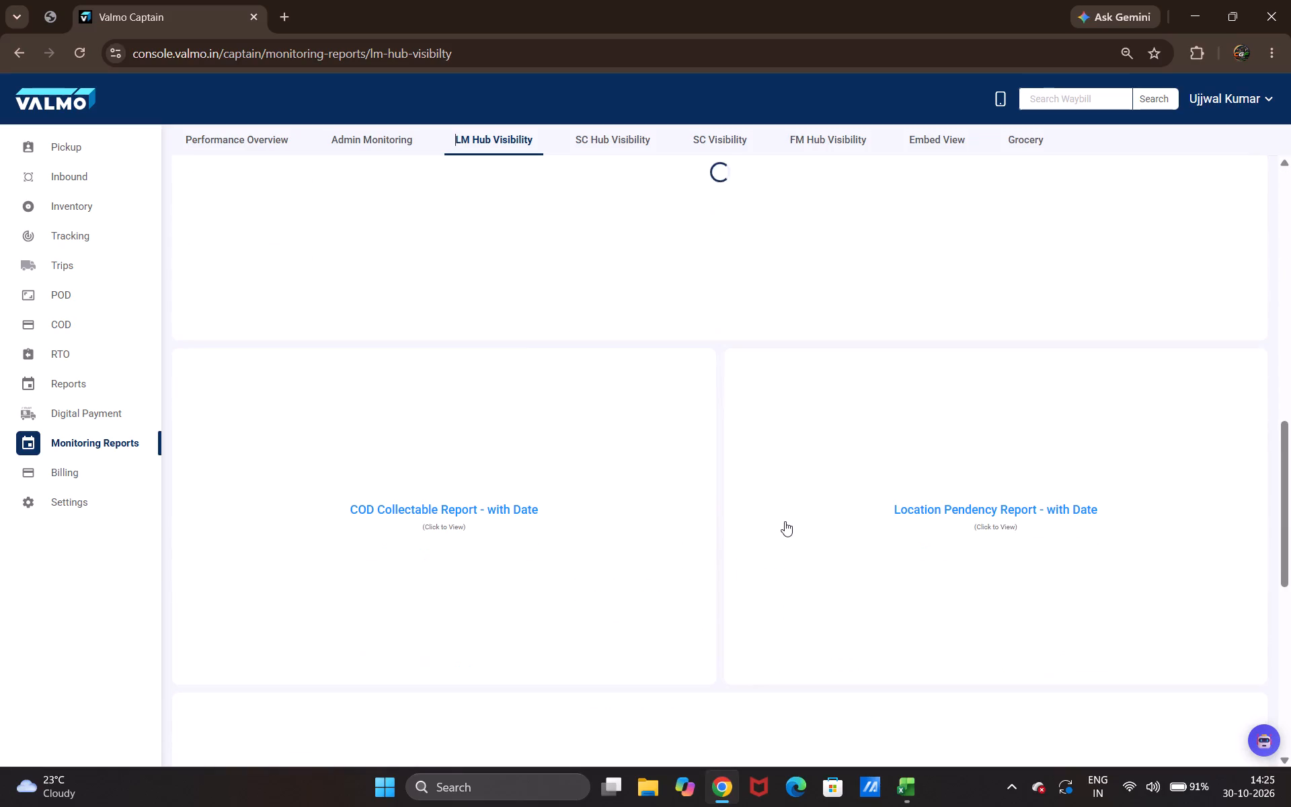
pyautogui.click(785, 519)
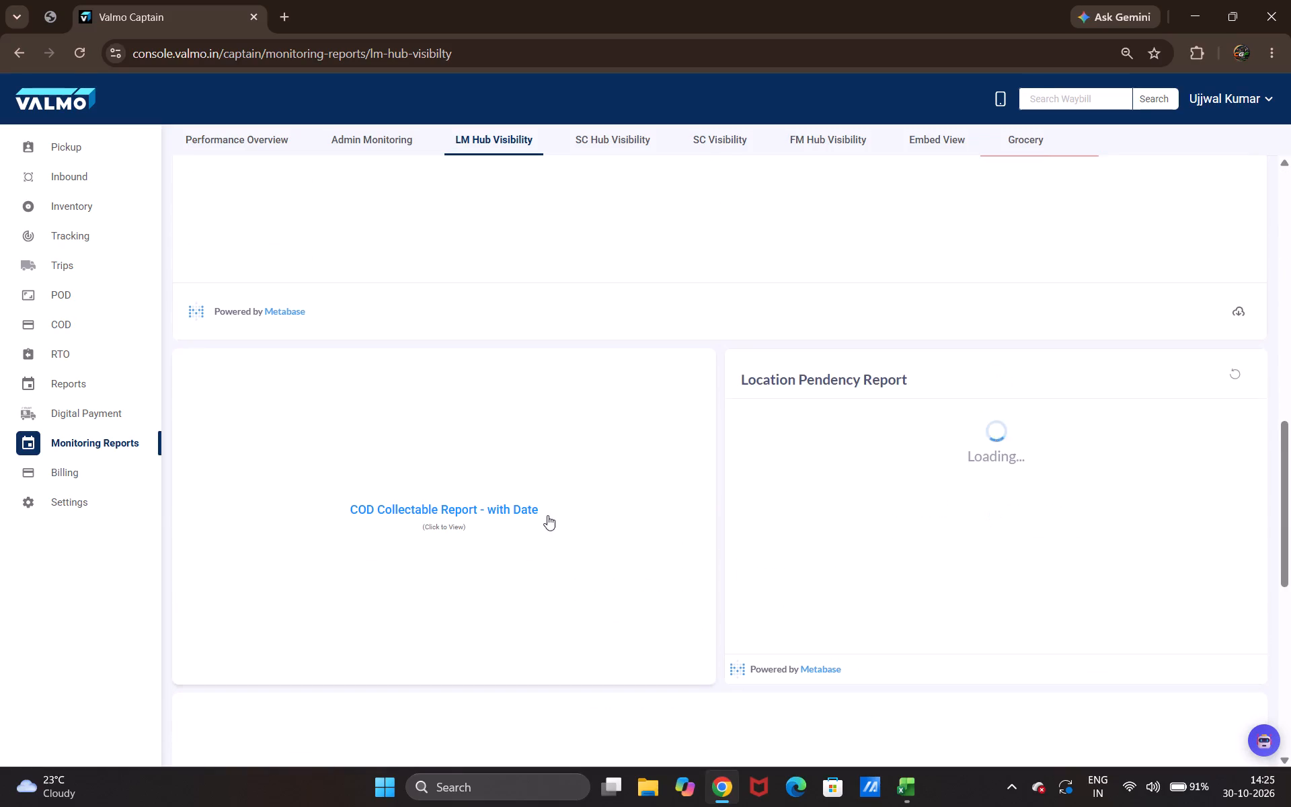
pyautogui.click(547, 515)
pyautogui.scroll(-4, 715, 516)
pyautogui.click(795, 508)
pyautogui.scroll(-3, 748, 552)
pyautogui.scroll(12, 742, 551)
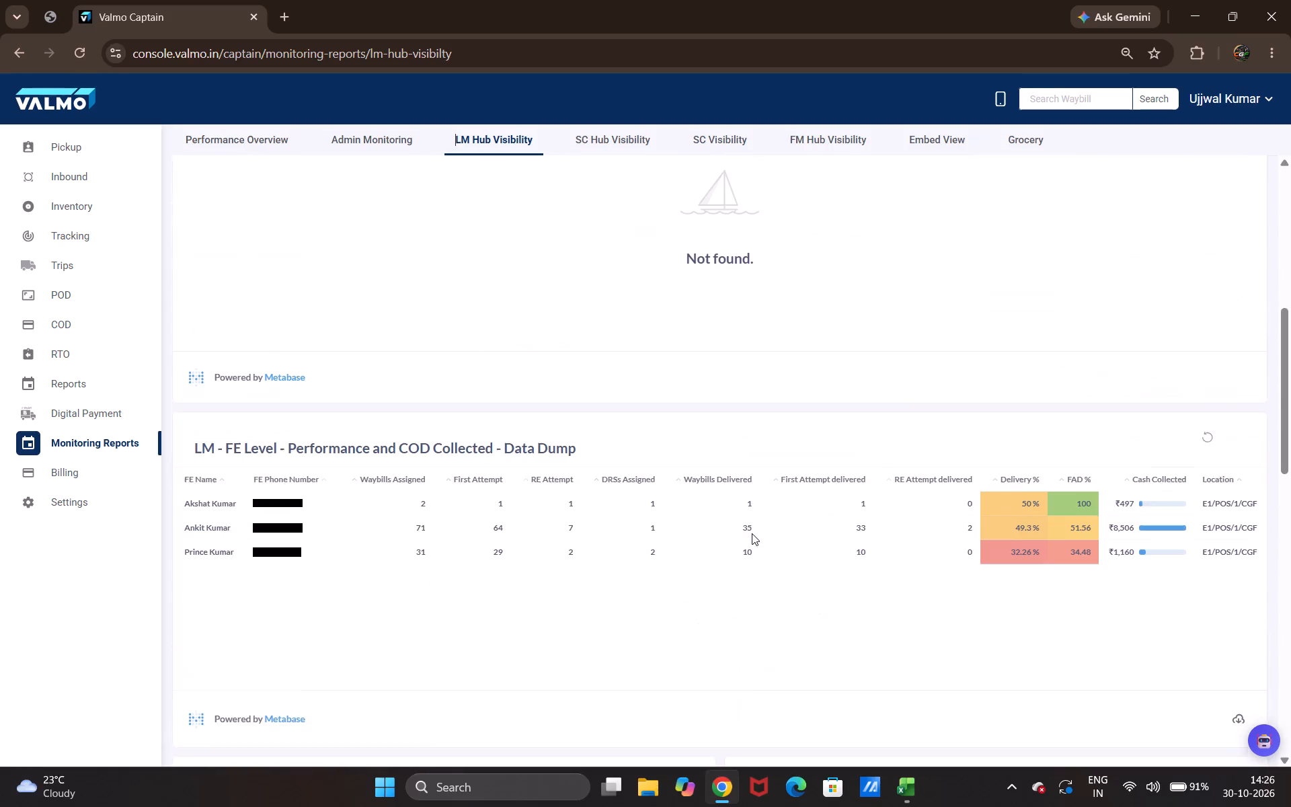
pyautogui.scroll(-1, 752, 533)
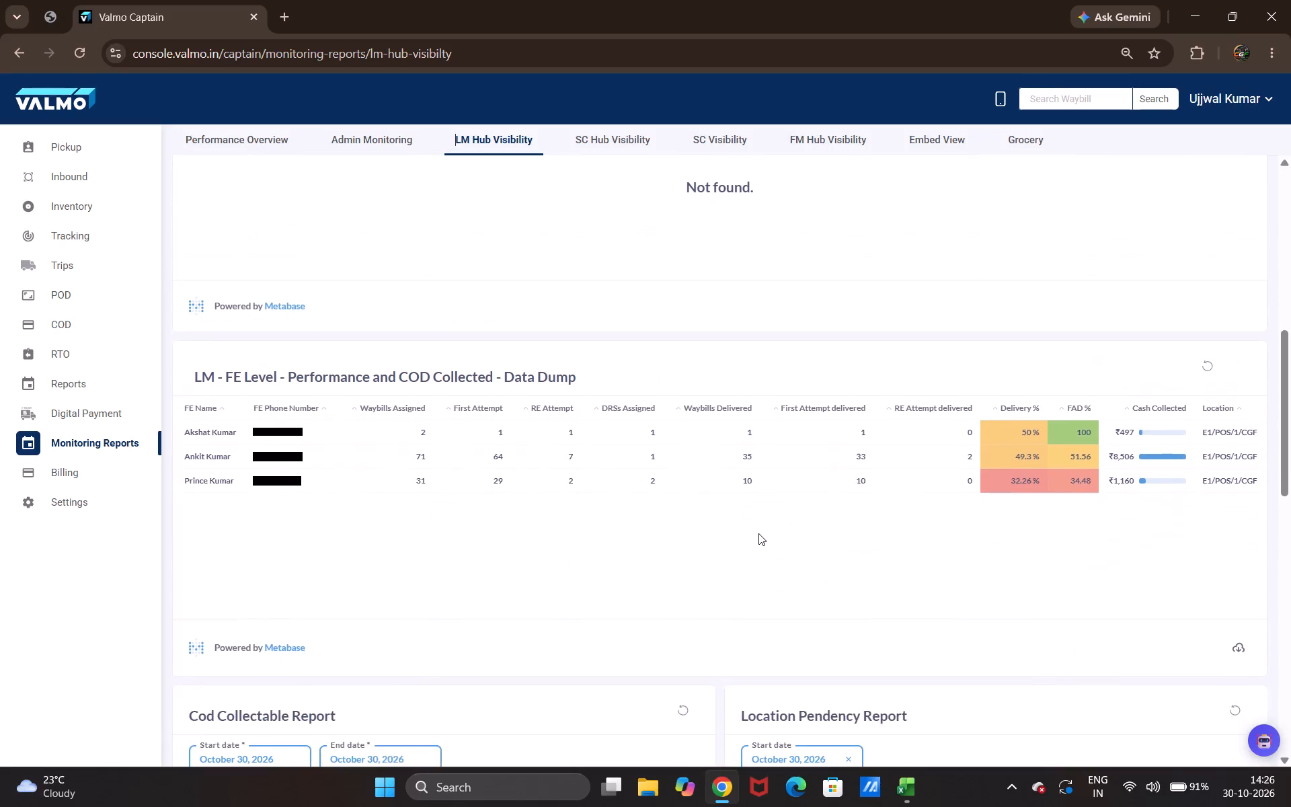
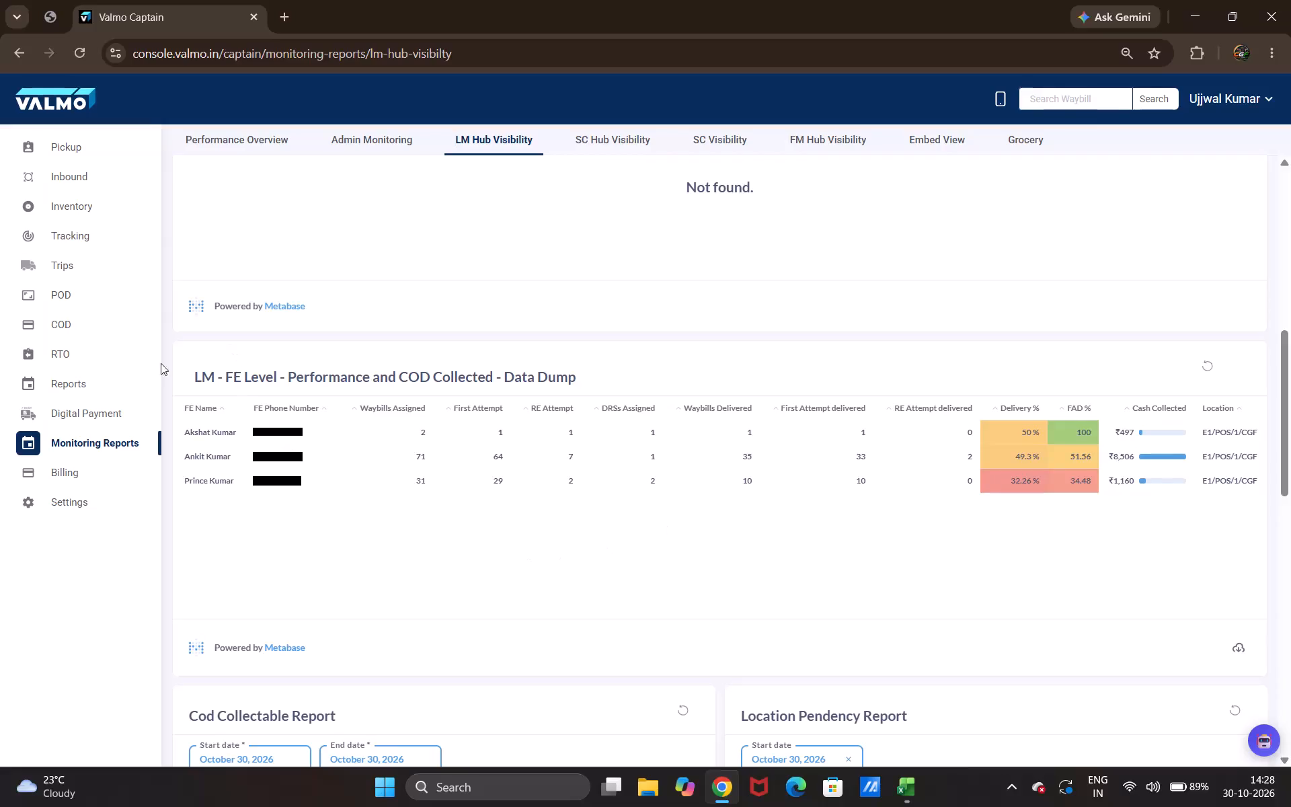
# Open DRS Closure in the POD section and load a delivery executive's data to review undelivered shipments pending inward scan.
pyautogui.click(63, 295)
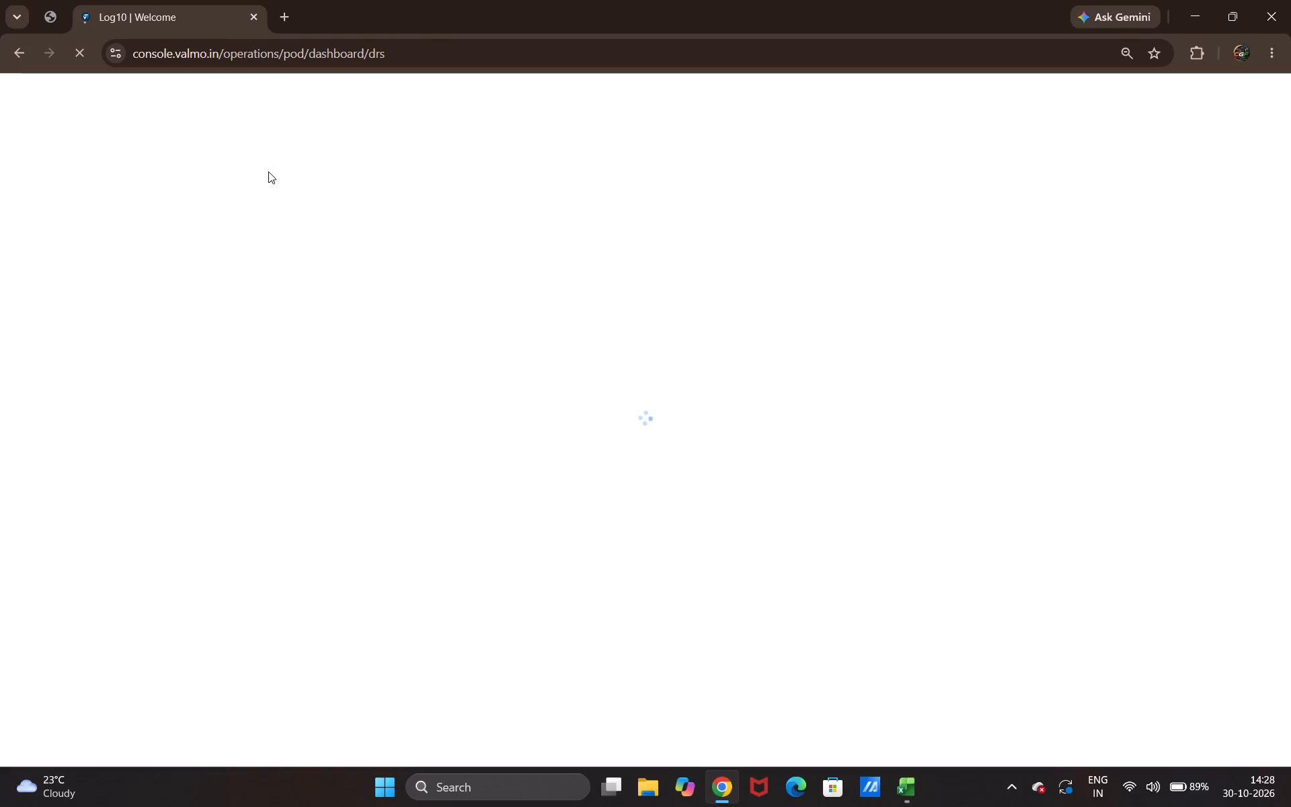
pyautogui.click(276, 135)
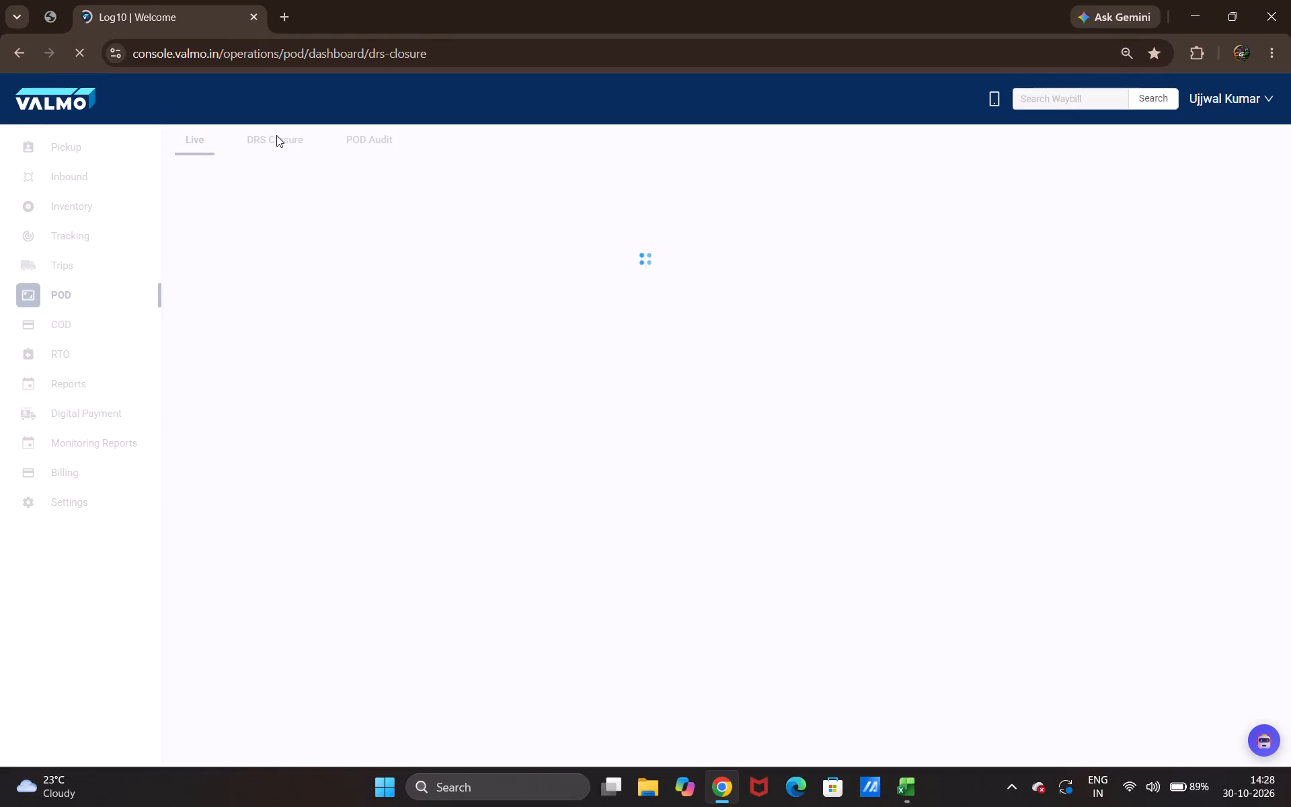
pyautogui.click(260, 190)
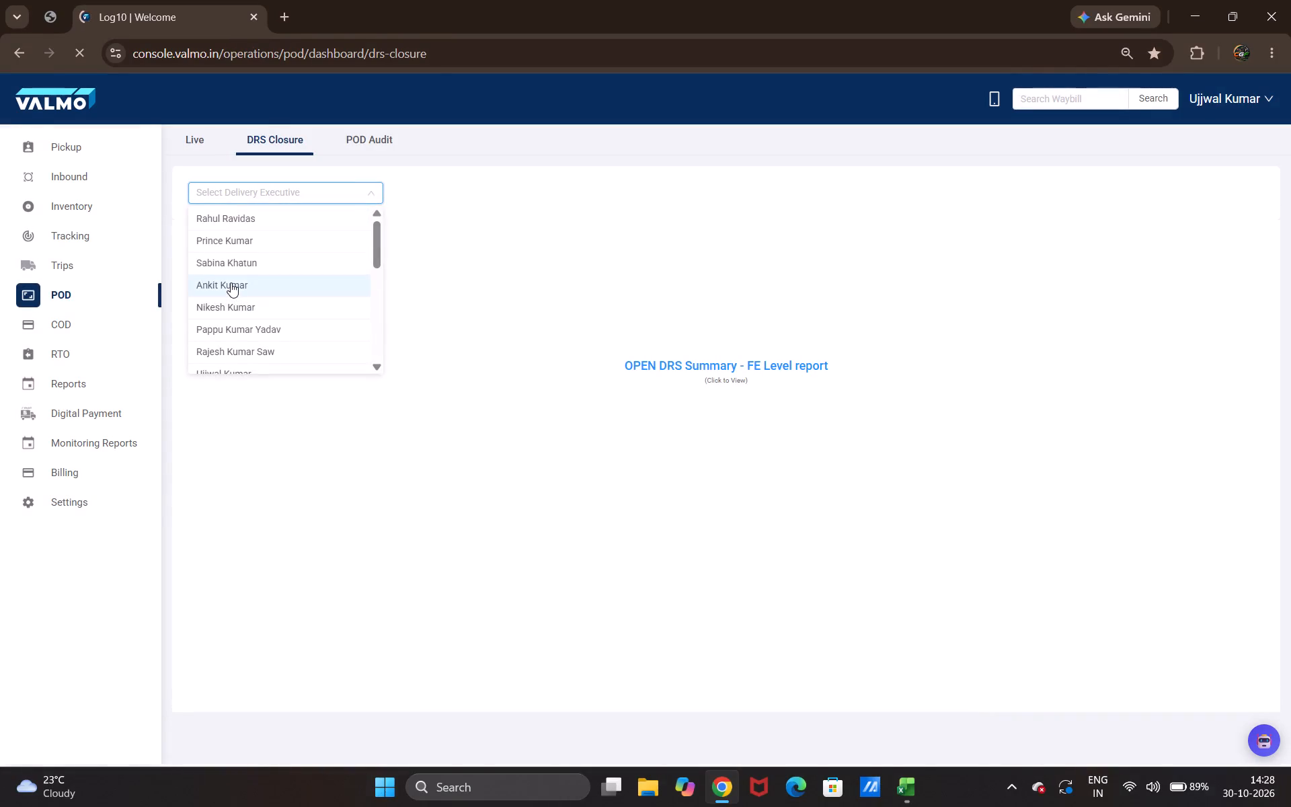
pyautogui.scroll(-8, 223, 293)
pyautogui.click(237, 249)
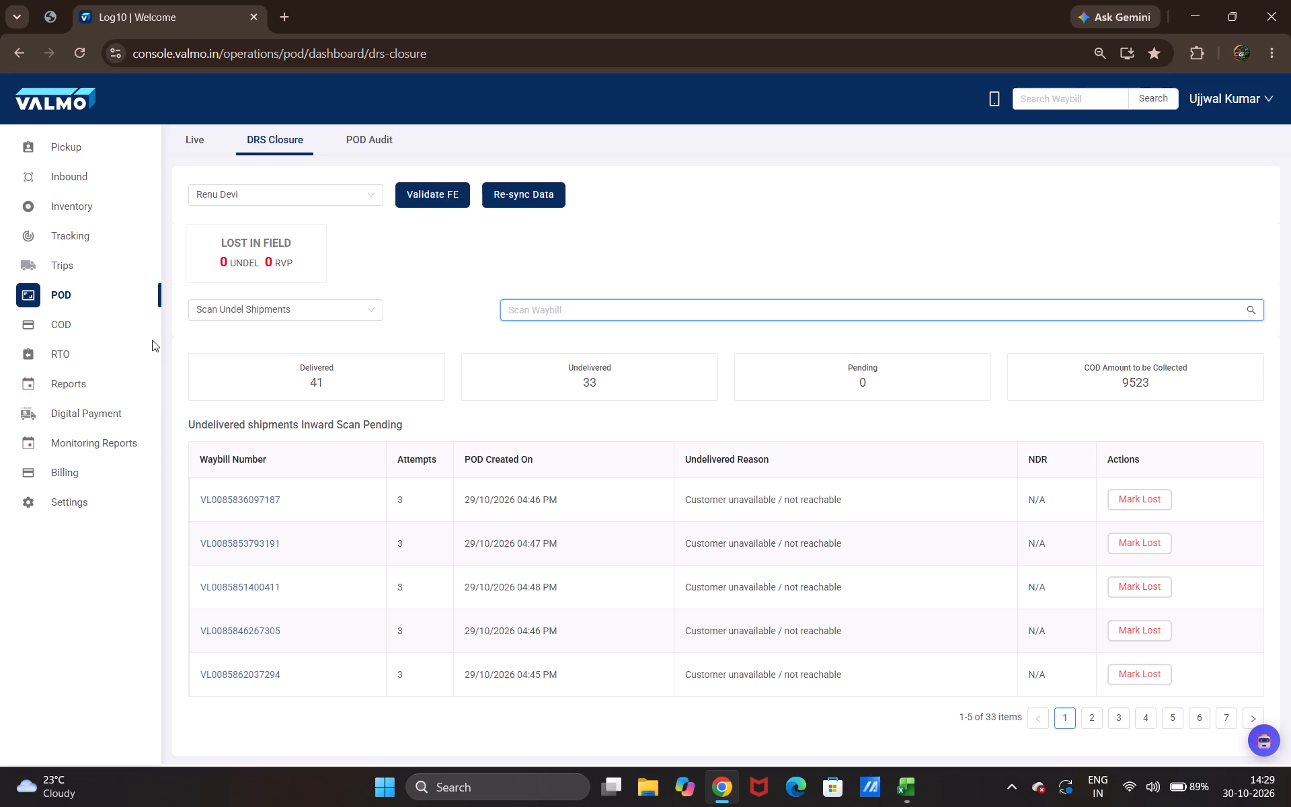
# Start a new report in the Reports section with the report type COD.
pyautogui.click(64, 379)
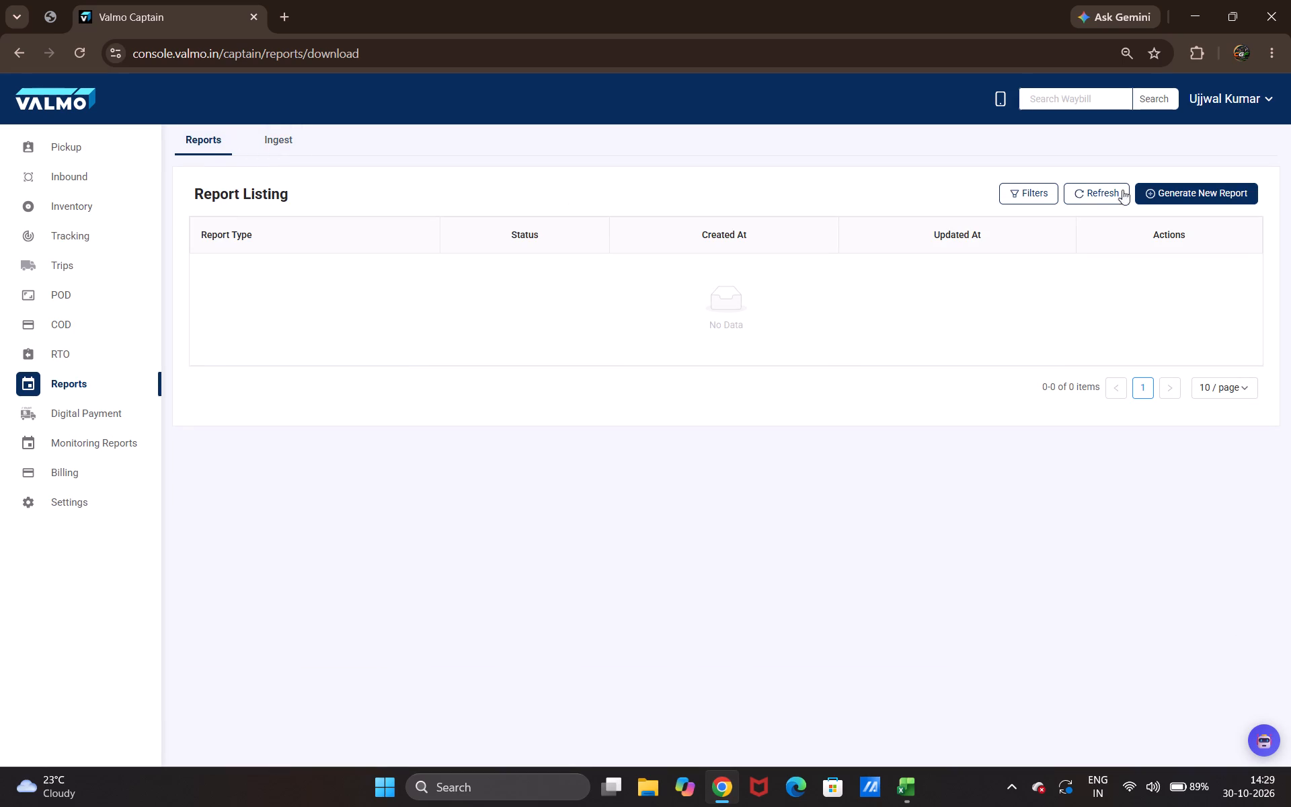
pyautogui.click(1148, 190)
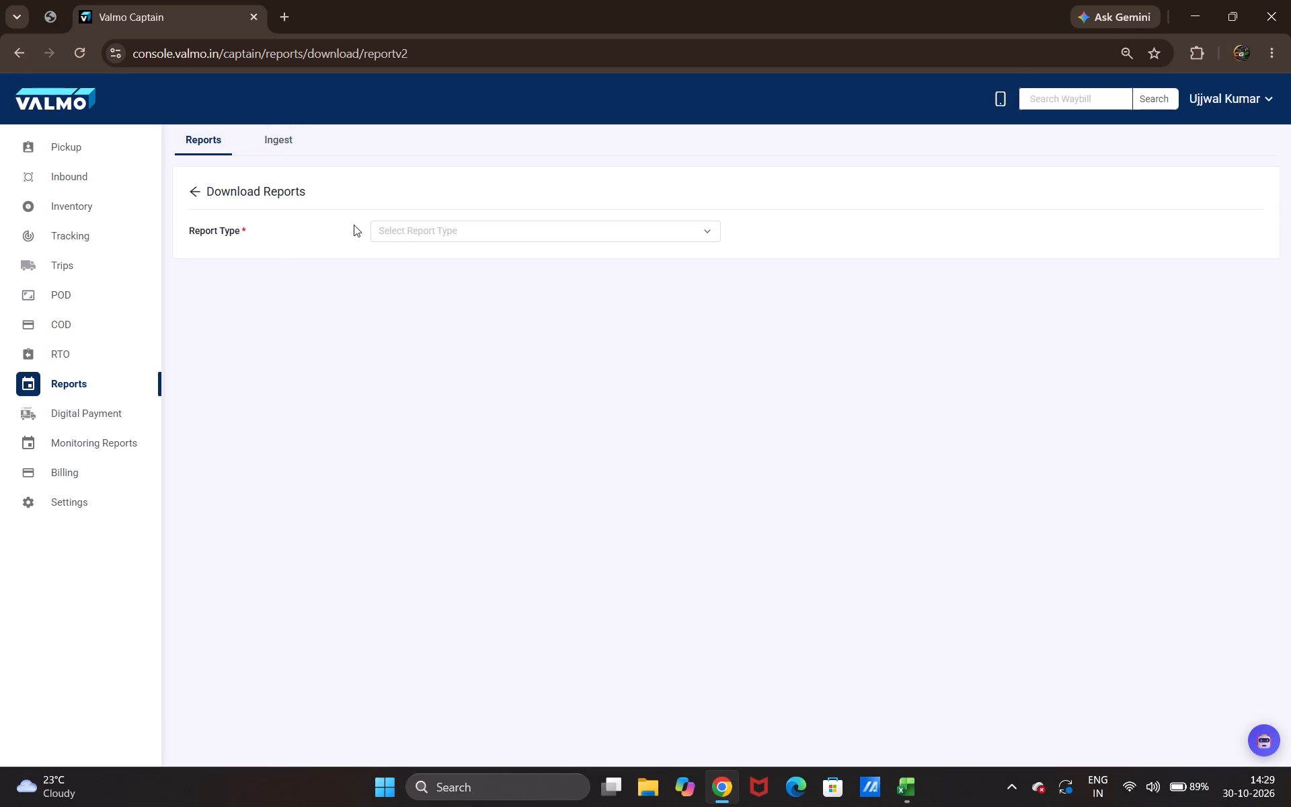
pyautogui.click(408, 228)
pyautogui.click(407, 281)
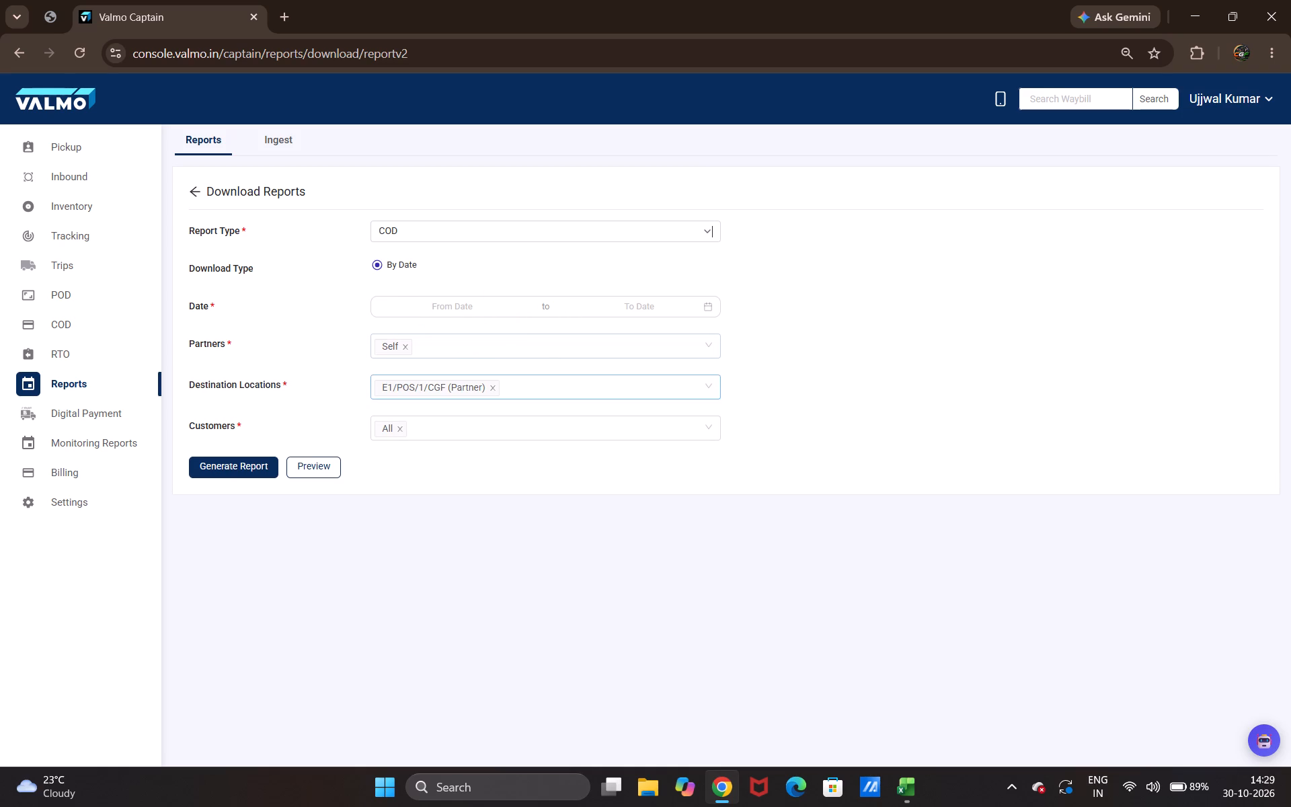
# Set the COD report's date range from 2026-10-29 to 2026-10-29 and preview the report.
pyautogui.click(464, 307)
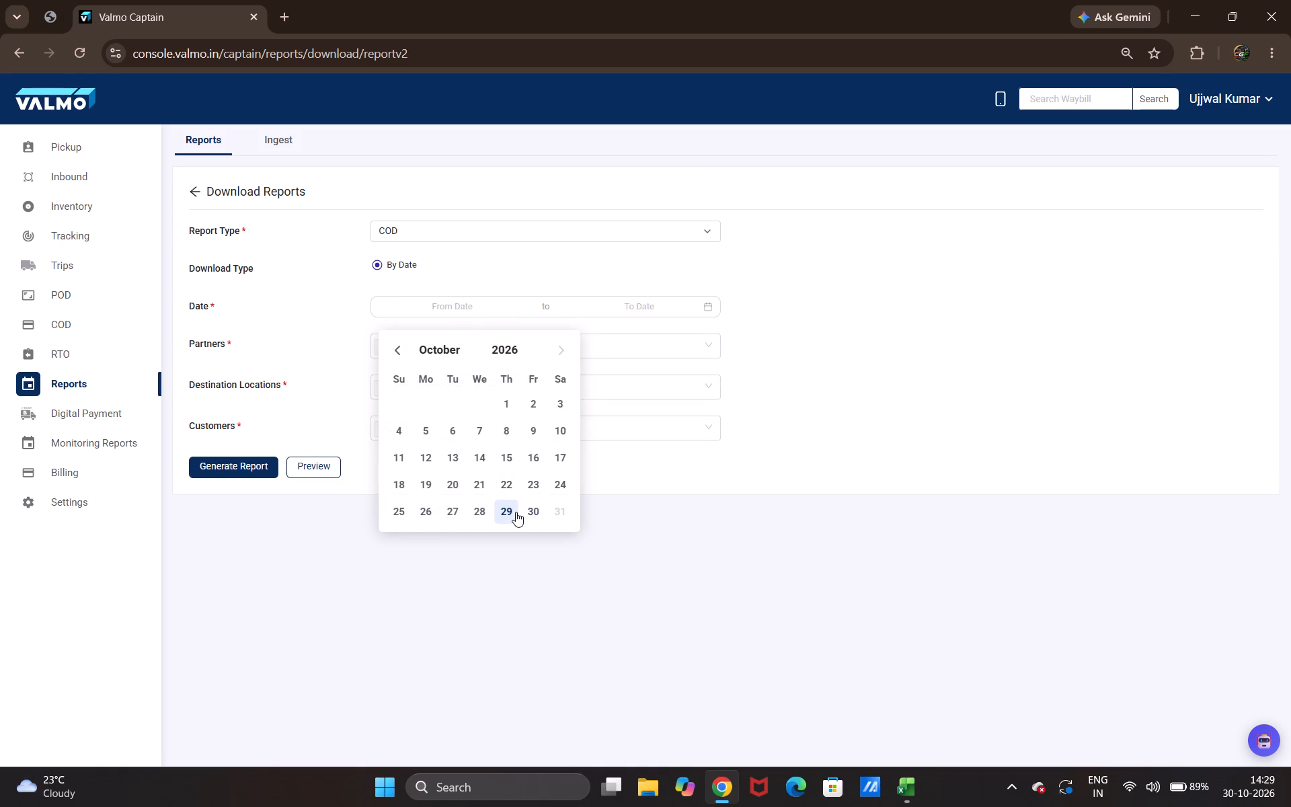
pyautogui.click(516, 512)
pyautogui.click(678, 304)
pyautogui.click(481, 305)
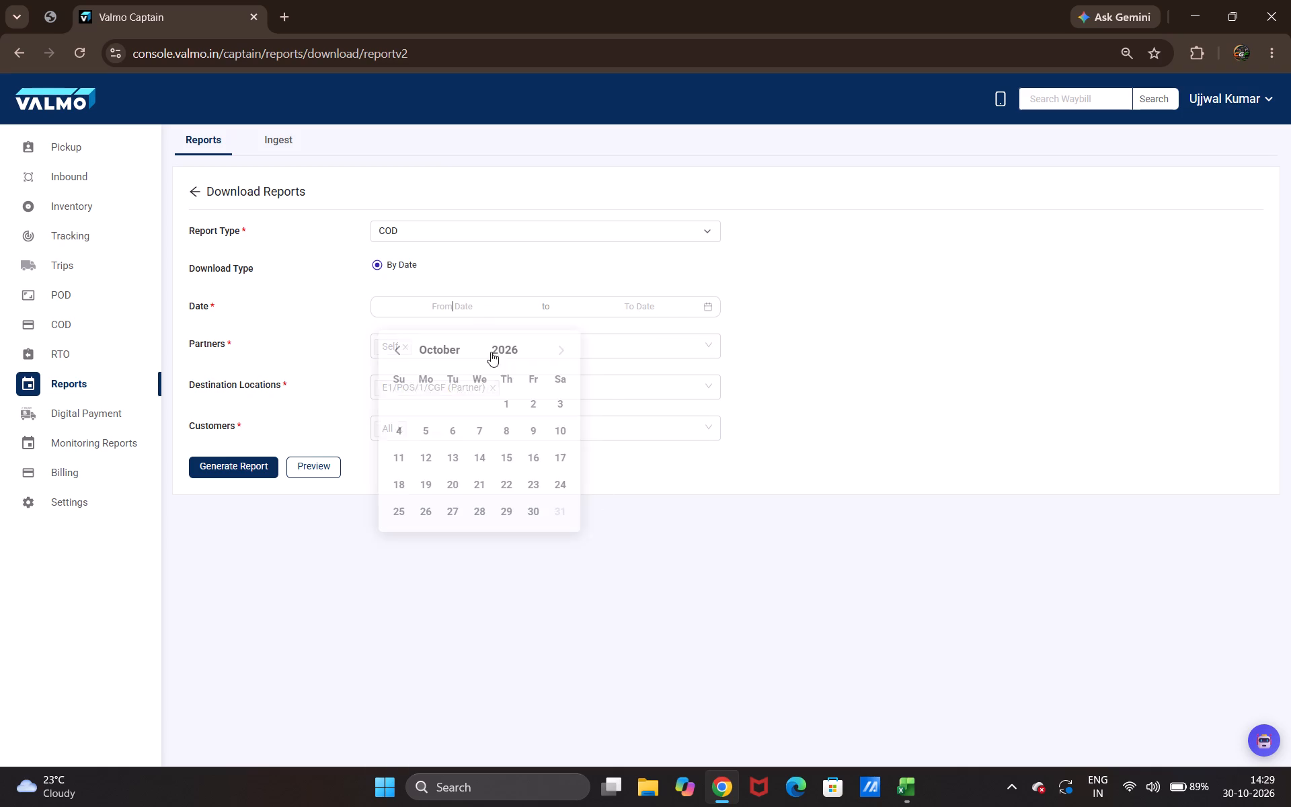
pyautogui.click(504, 509)
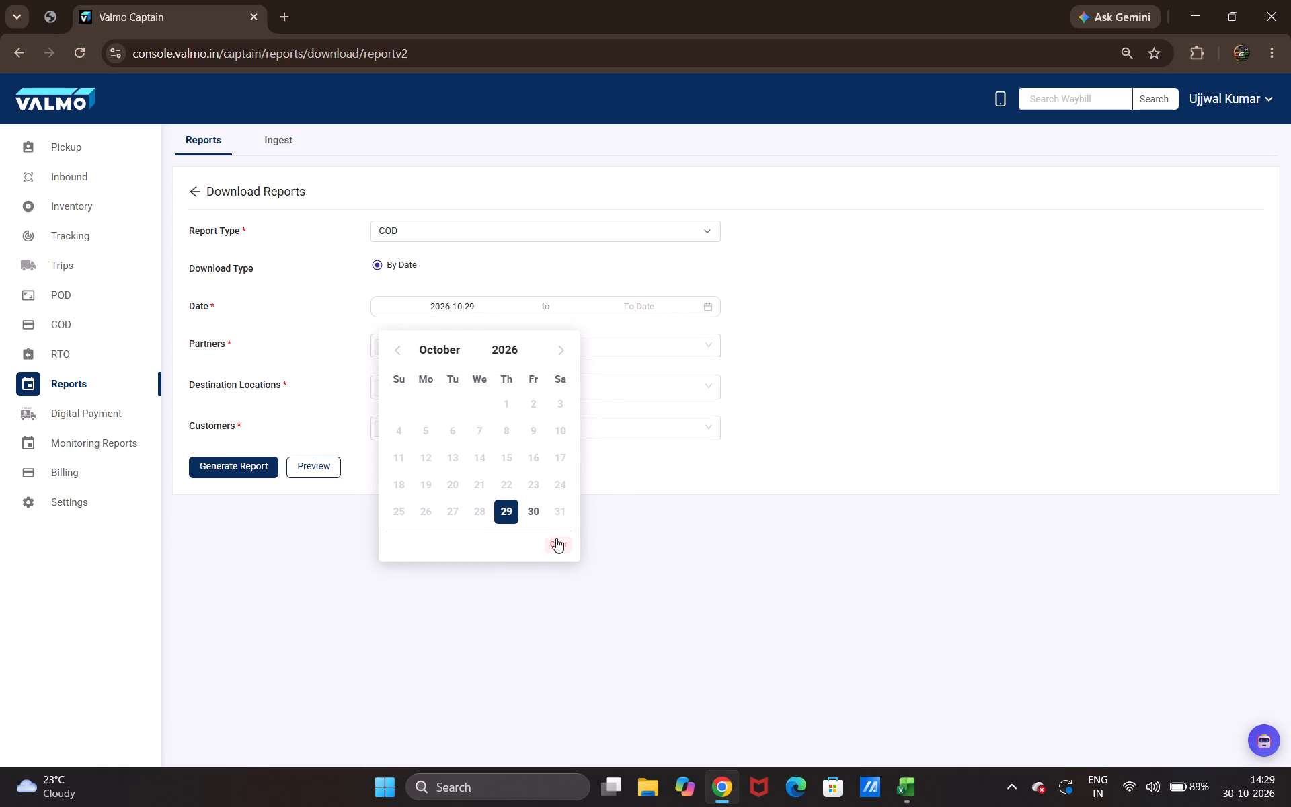
pyautogui.click(507, 512)
pyautogui.click(648, 306)
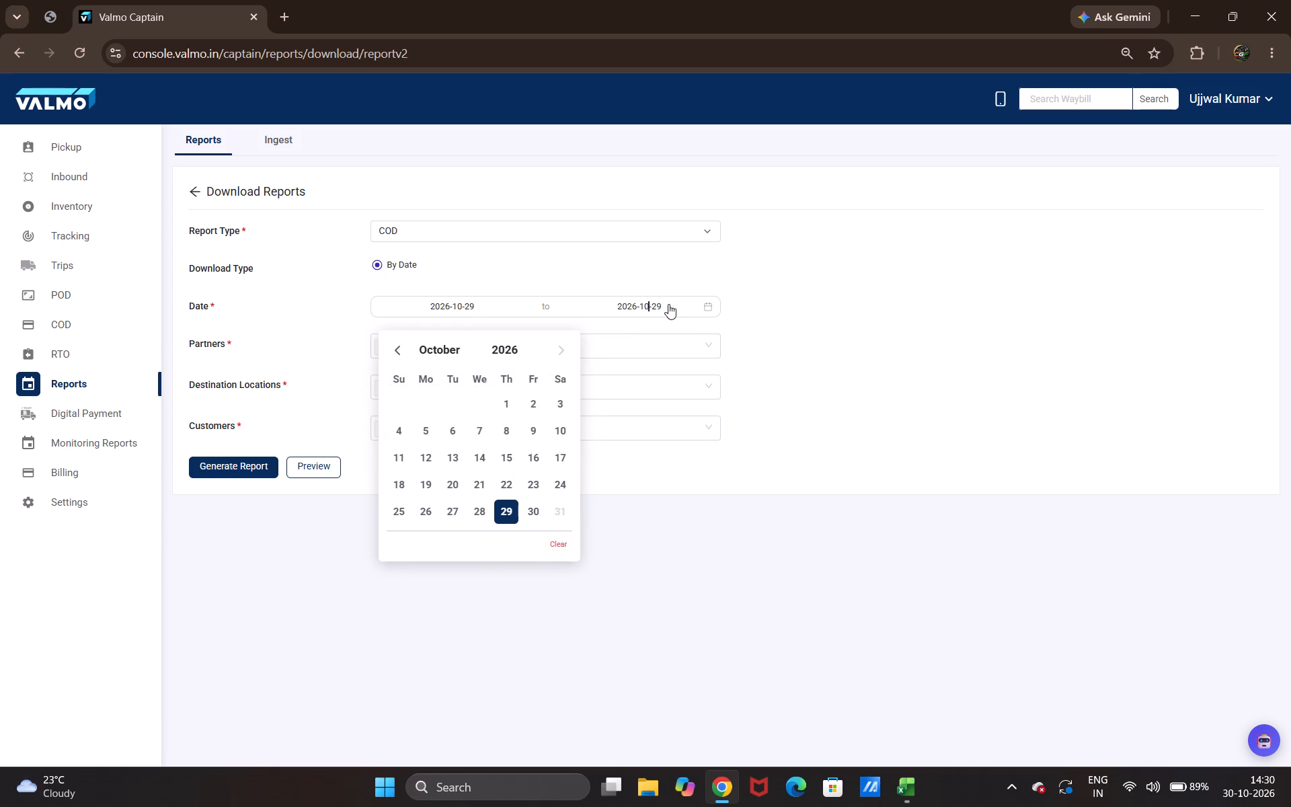
pyautogui.click(703, 303)
pyautogui.click(650, 537)
pyautogui.click(321, 462)
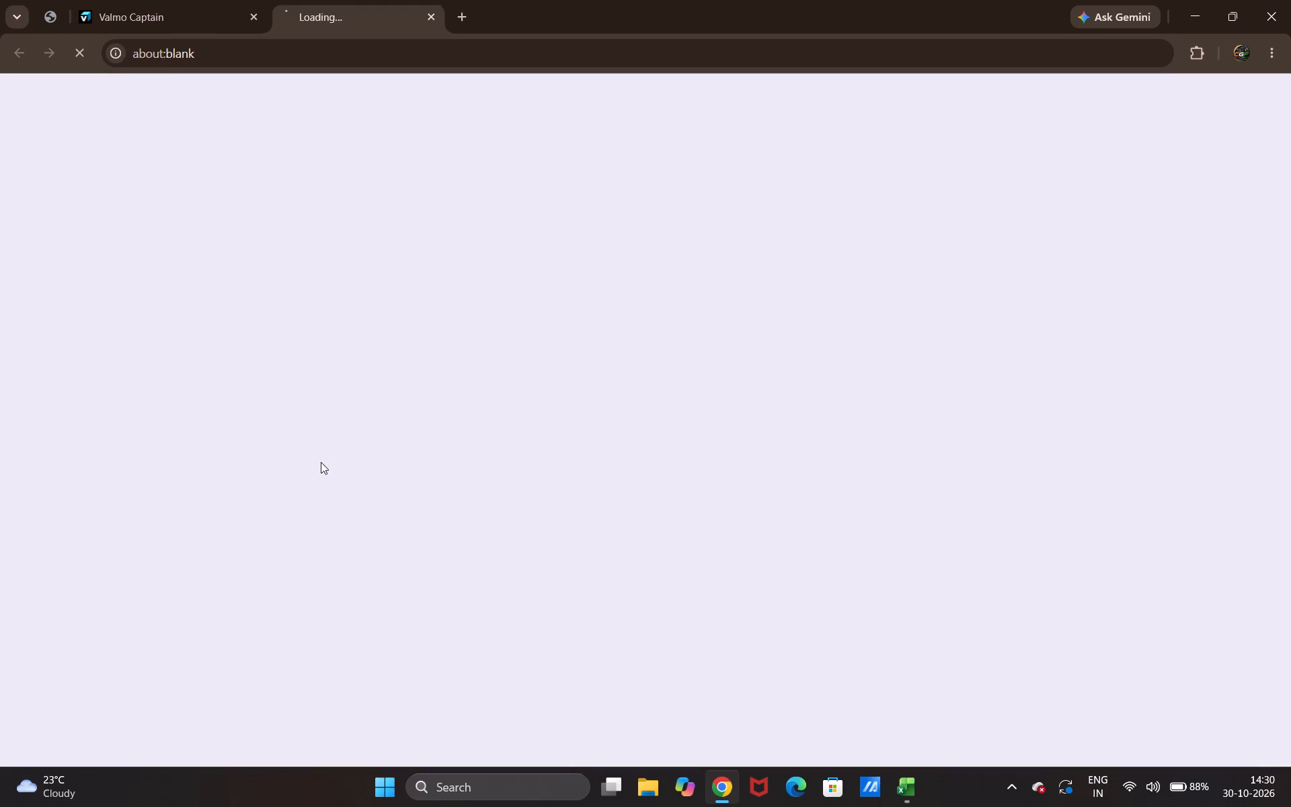
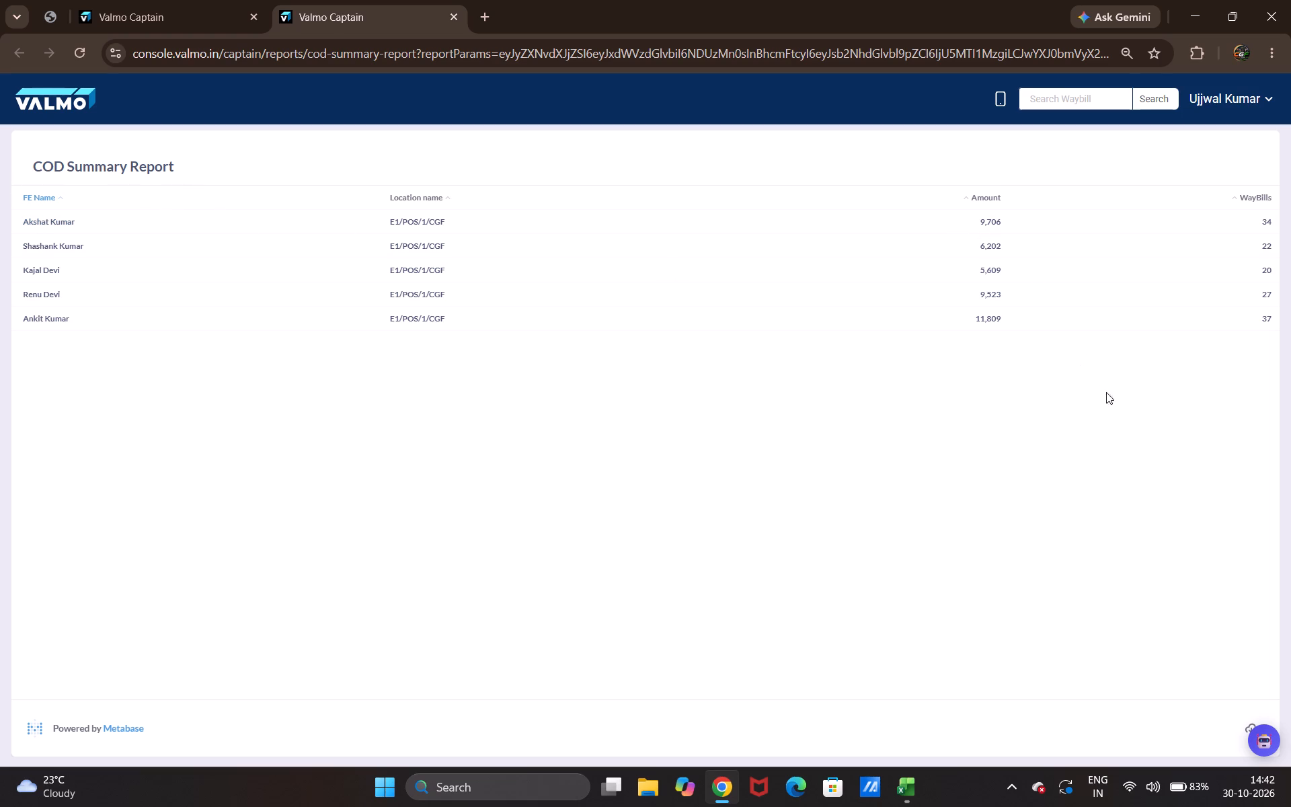
# Review the amounts and waybills per field executive in the COD Summary Report, and return to the Download Reports page.
pyautogui.scroll(-3, 1060, 428)
pyautogui.click(148, 0)
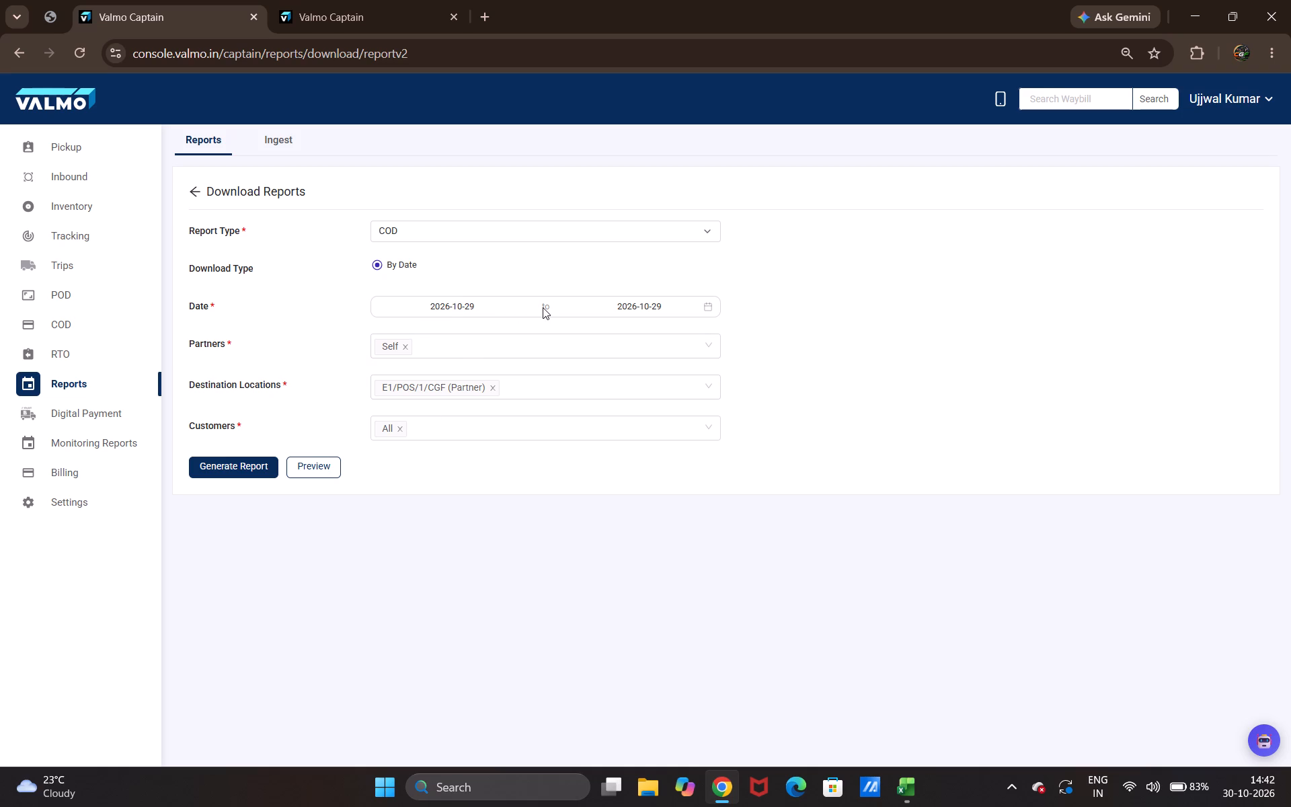
pyautogui.click(336, 16)
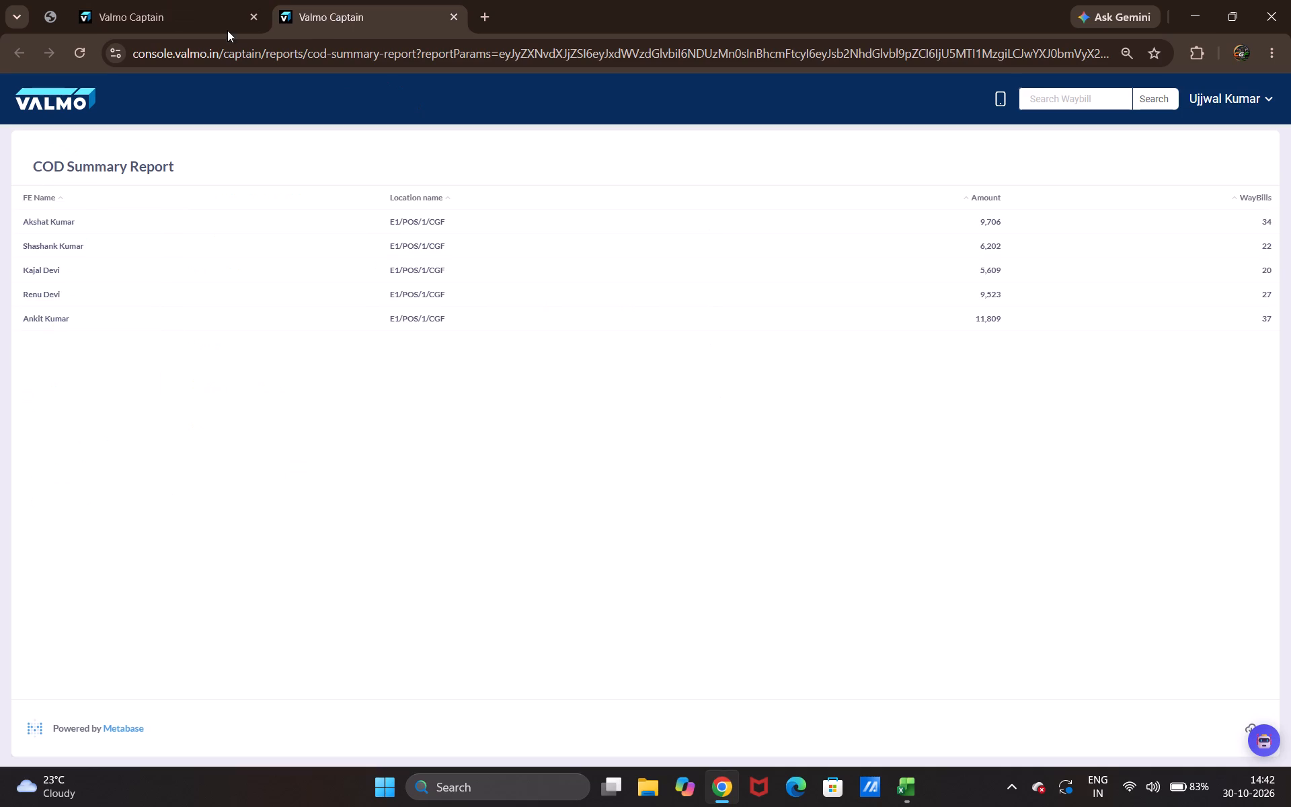
pyautogui.click(151, 28)
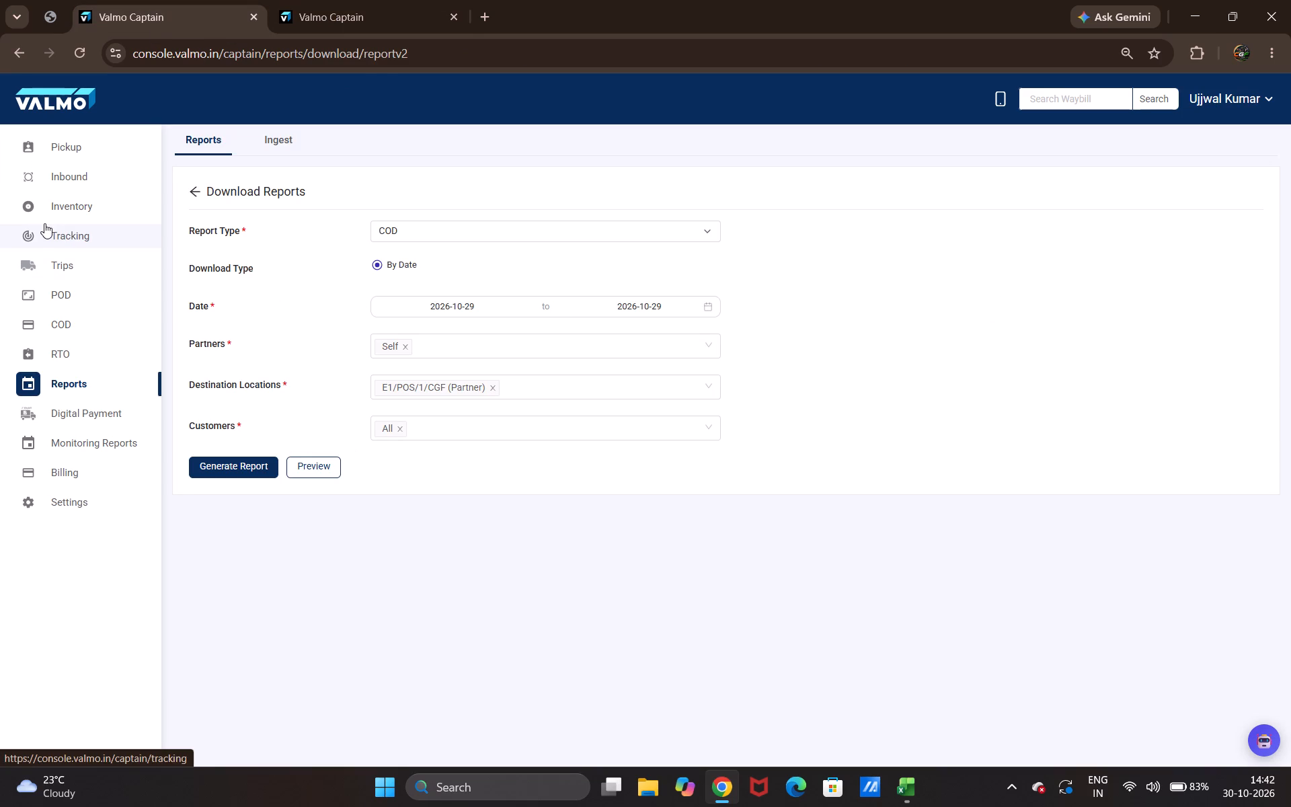
# Open the Pickup section and load the location-level, user-level and general Pickup Reports for review.
pyautogui.click(85, 143)
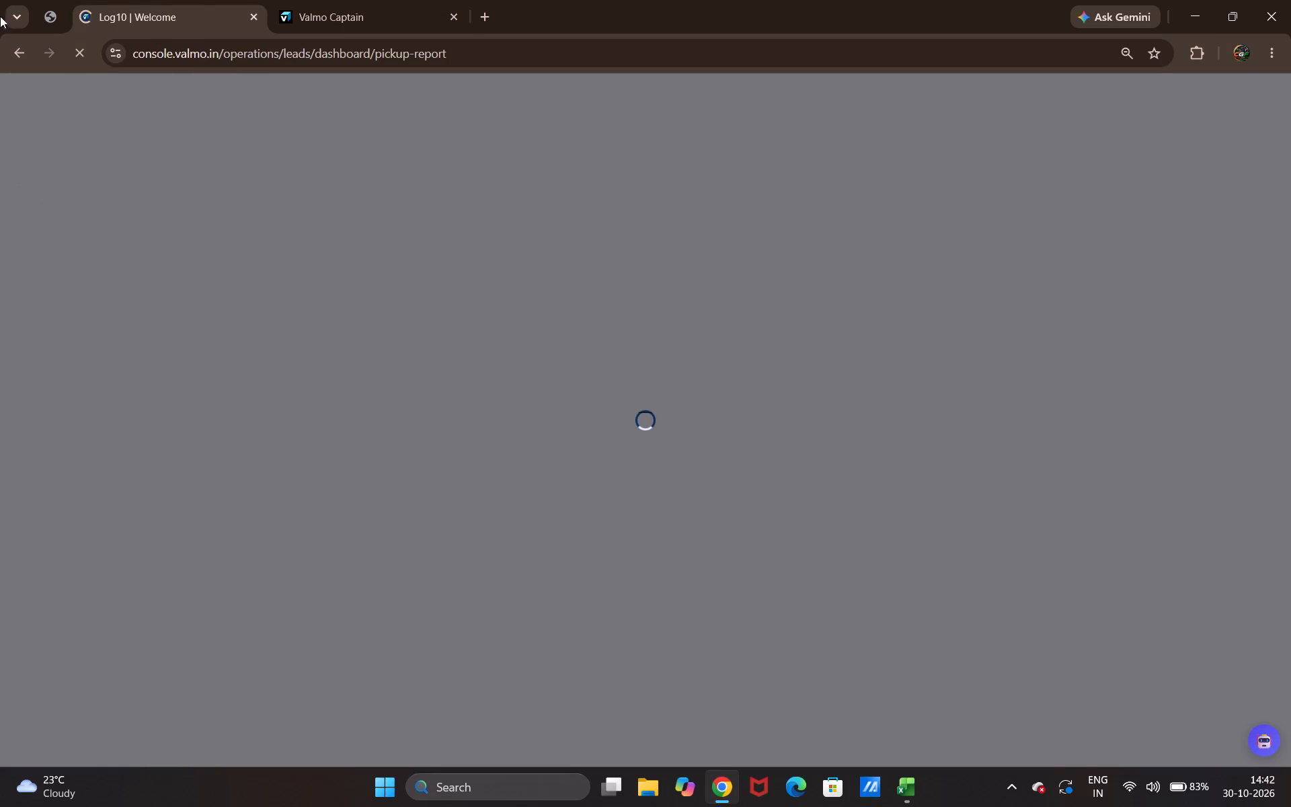
pyautogui.click(336, 0)
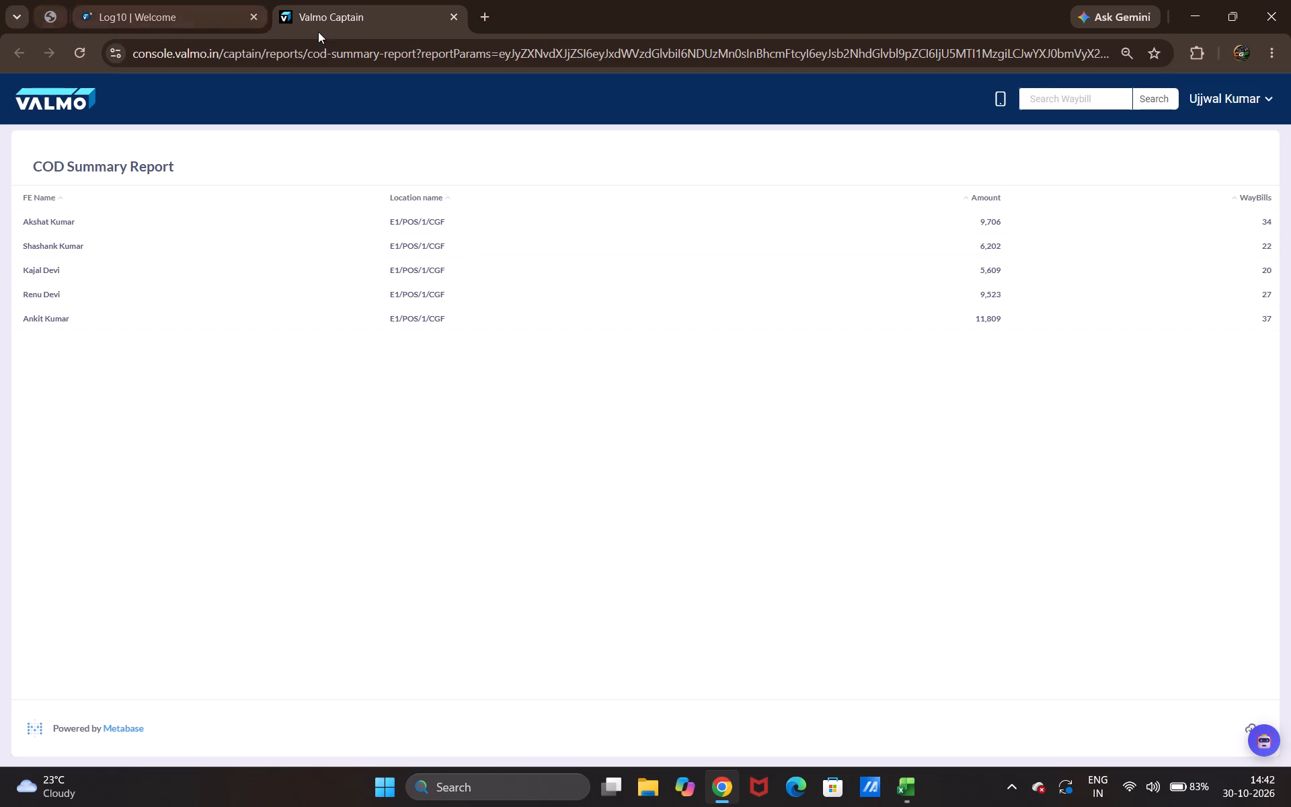
pyautogui.click(143, 16)
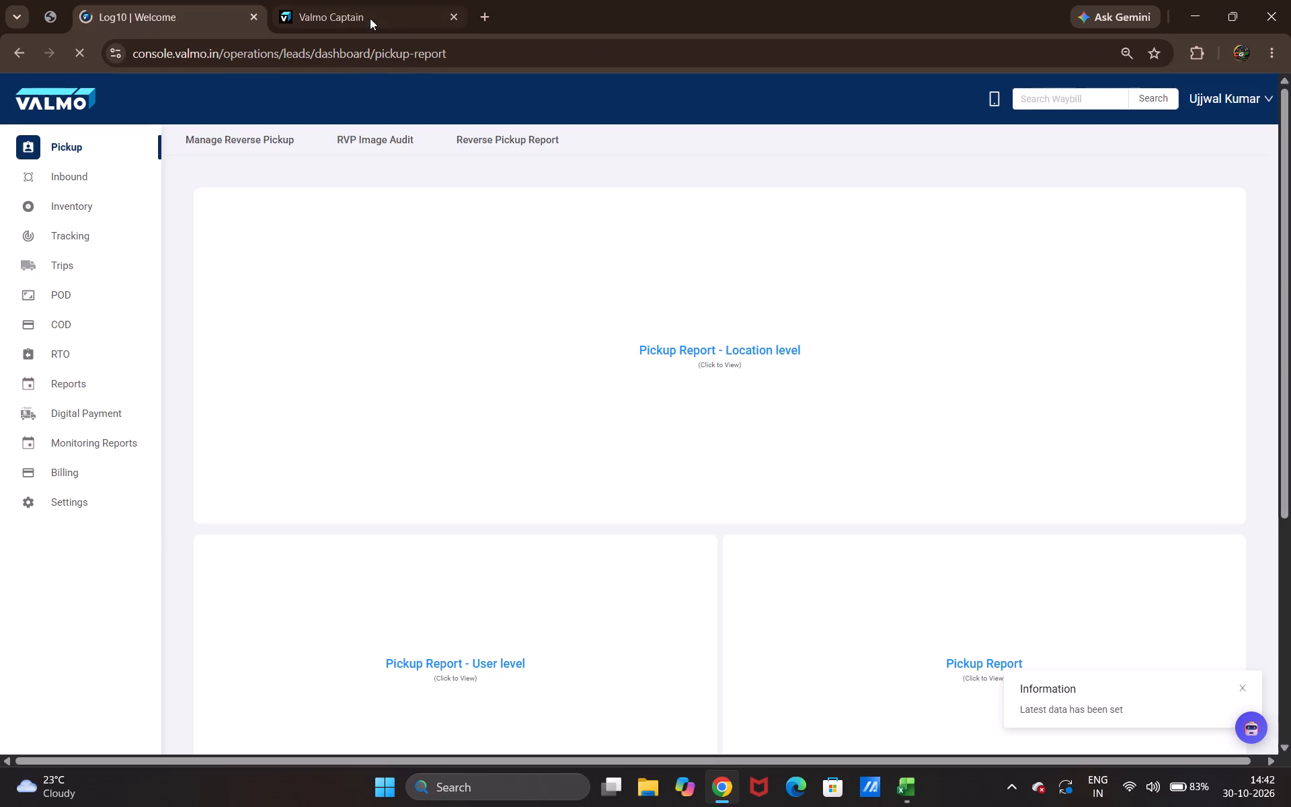
pyautogui.click(343, 8)
pyautogui.click(152, 7)
pyautogui.click(319, 289)
pyautogui.click(569, 680)
pyautogui.click(943, 648)
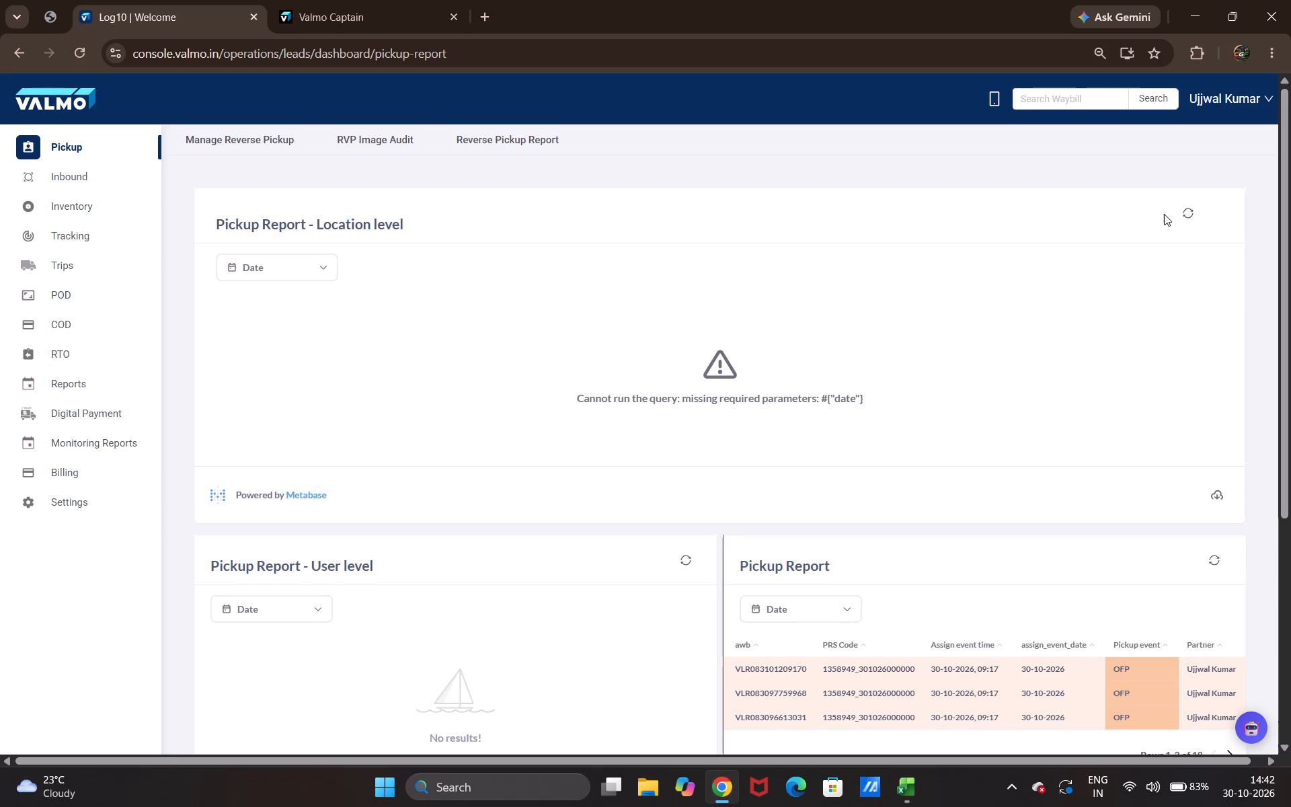
pyautogui.scroll(-2, 1193, 239)
pyautogui.scroll(5, 861, 351)
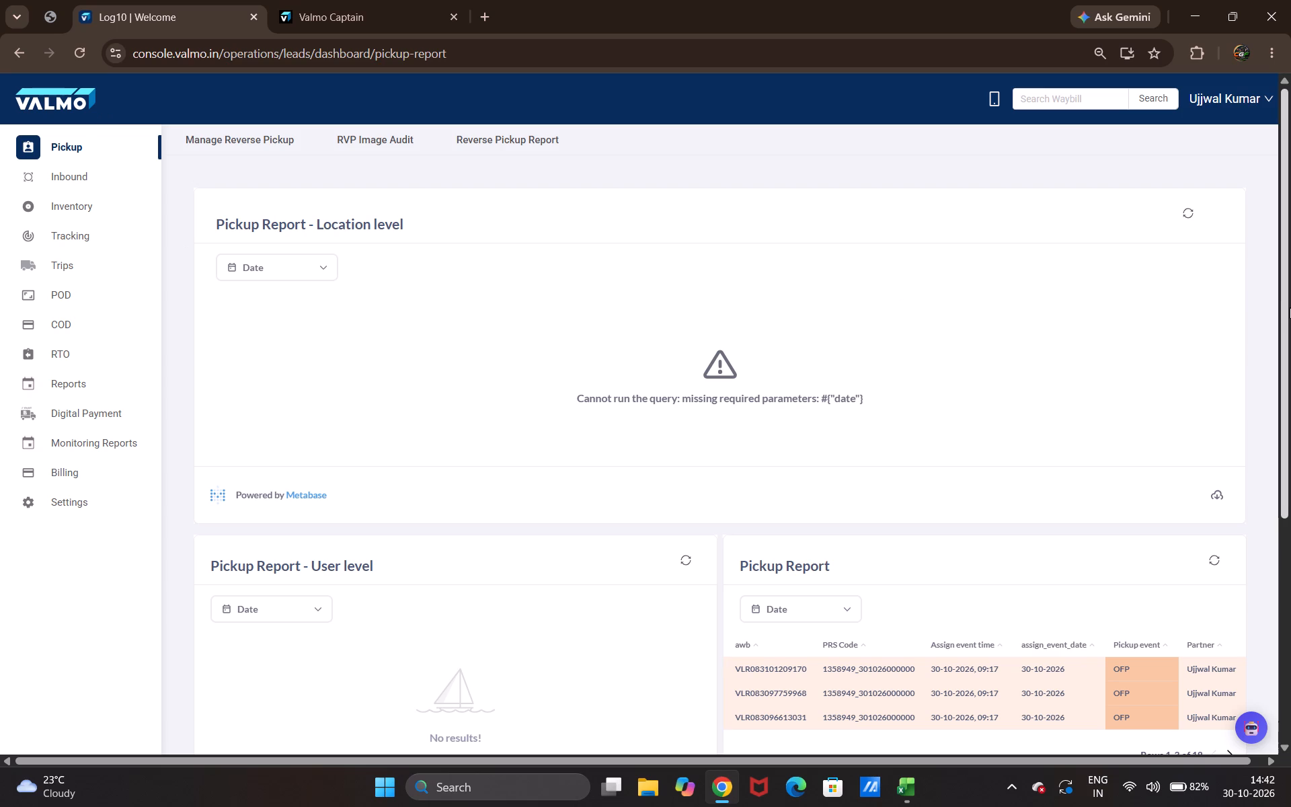
pyautogui.scroll(5, 584, 431)
pyautogui.scroll(7, 848, 373)
# Open Manage Reverse Pickup and refresh Today's Events to review the current reverse pickups.
pyautogui.click(241, 131)
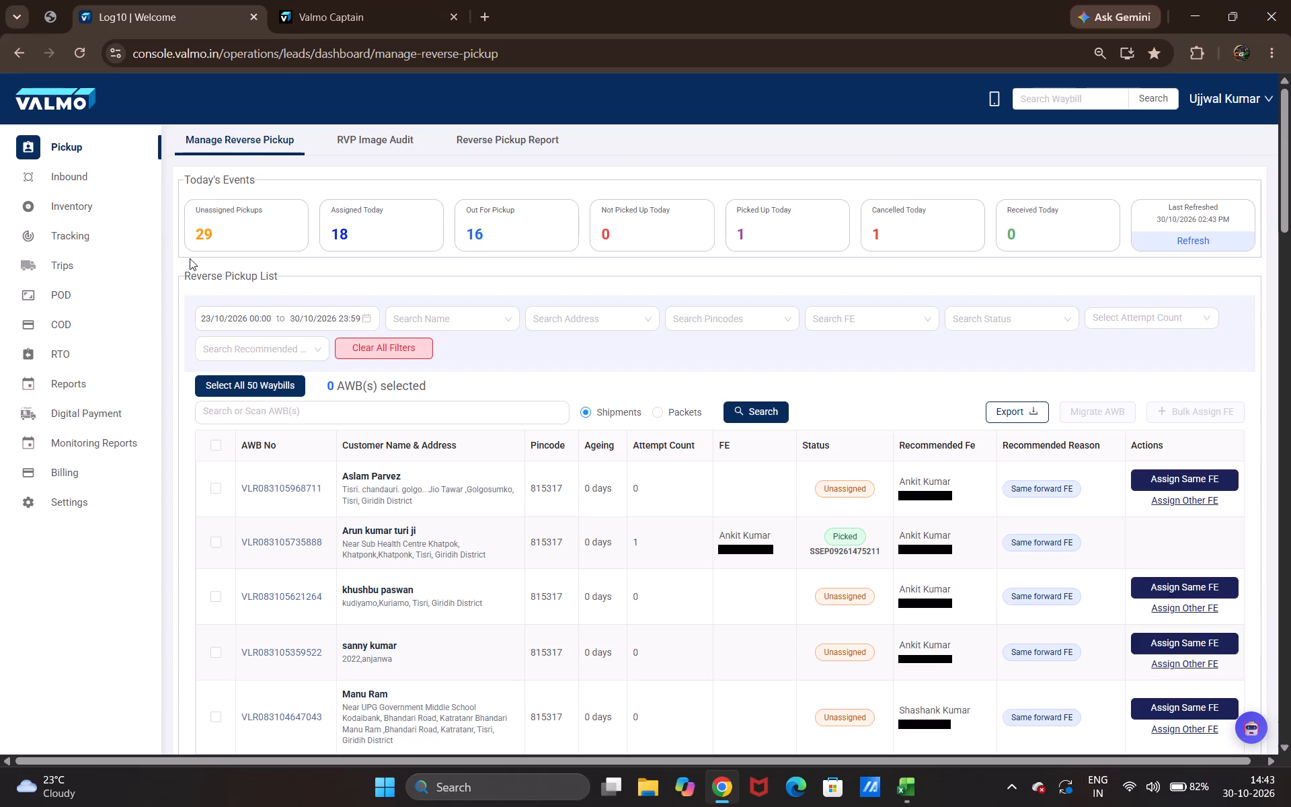
pyautogui.click(1187, 232)
pyautogui.click(1196, 237)
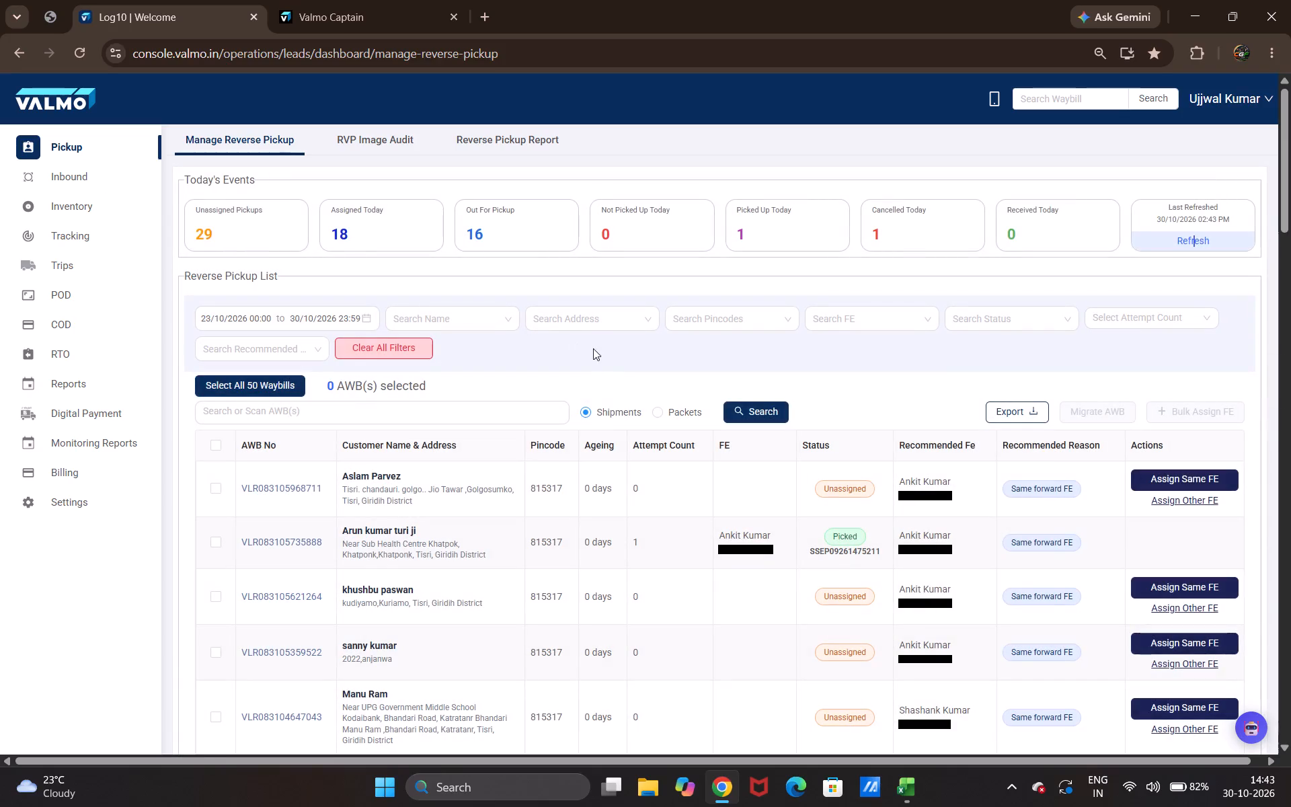
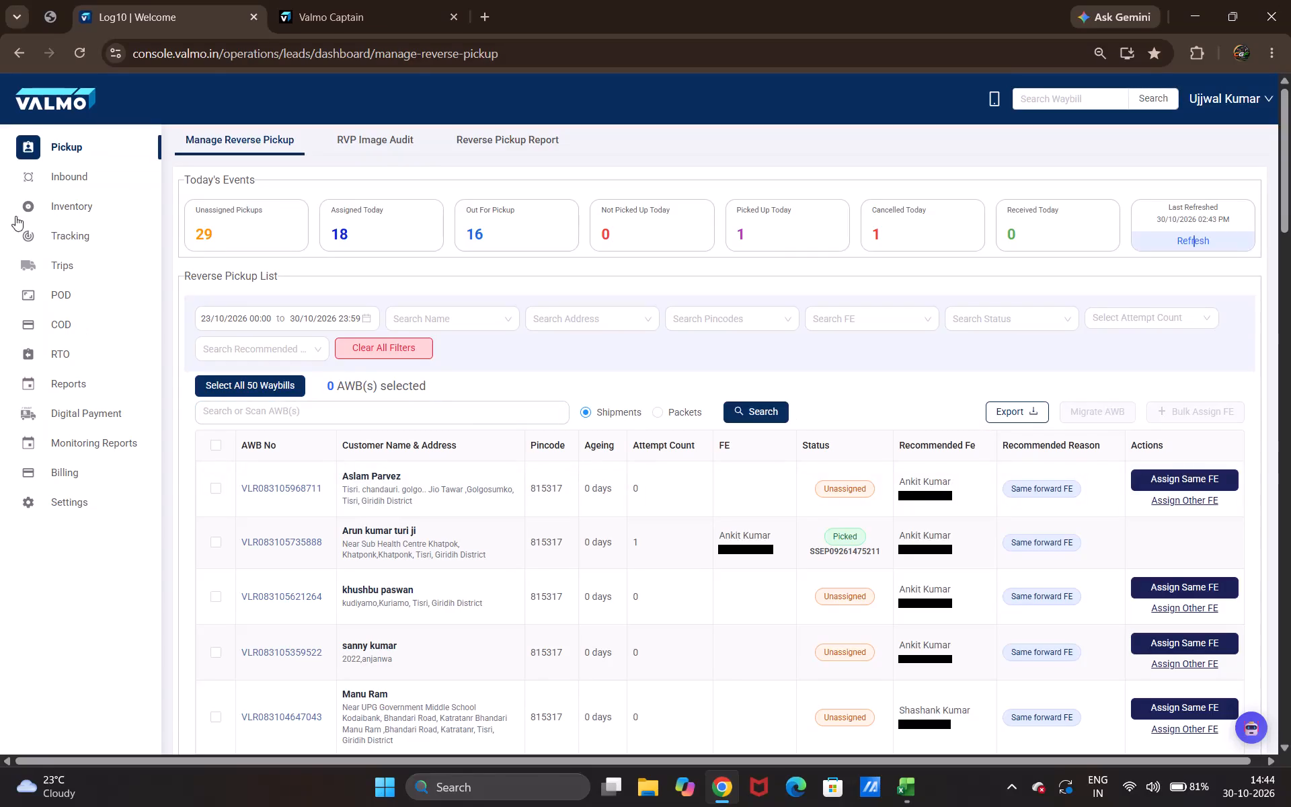
# Create a new DRS in Inventory for the field executive who already has the 71-waybill DRS in transit.
pyautogui.click(67, 201)
pyautogui.click(258, 139)
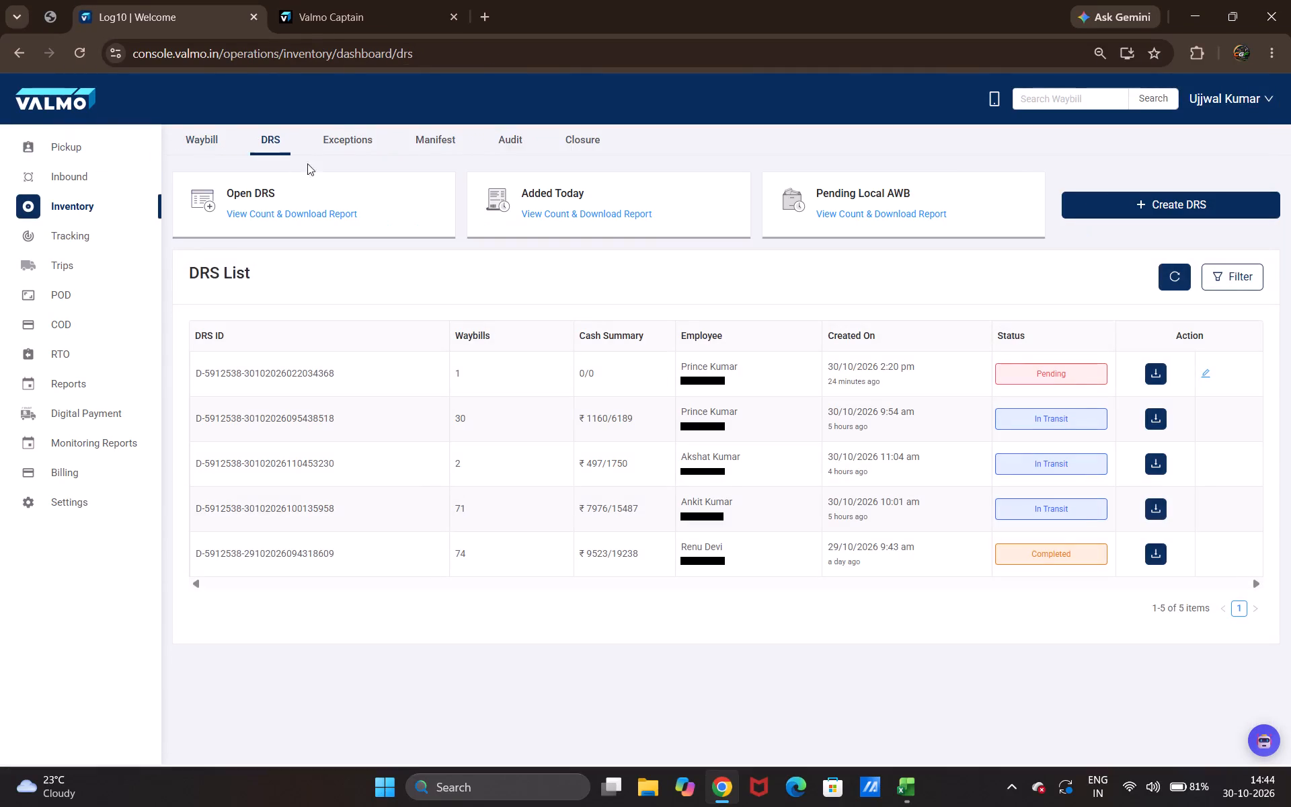
pyautogui.click(1140, 198)
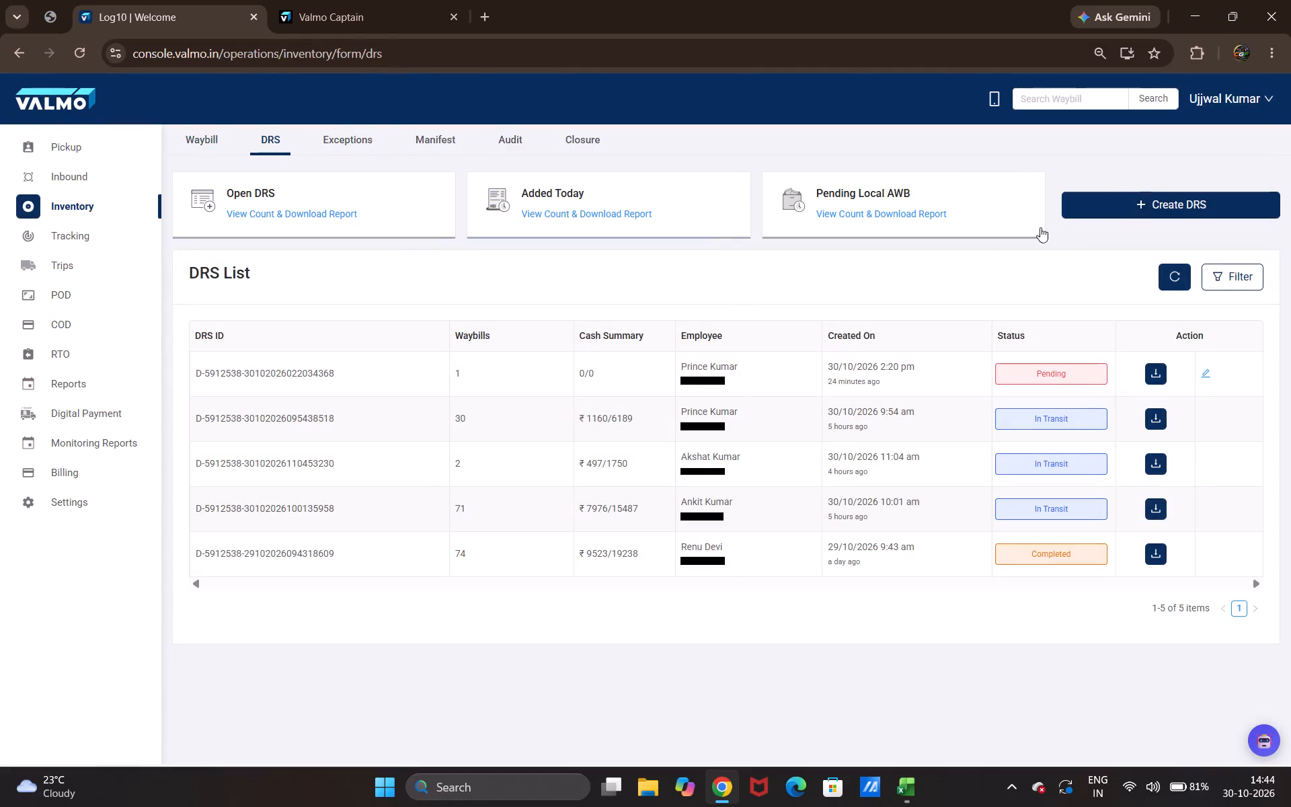
pyautogui.click(470, 256)
pyautogui.click(405, 330)
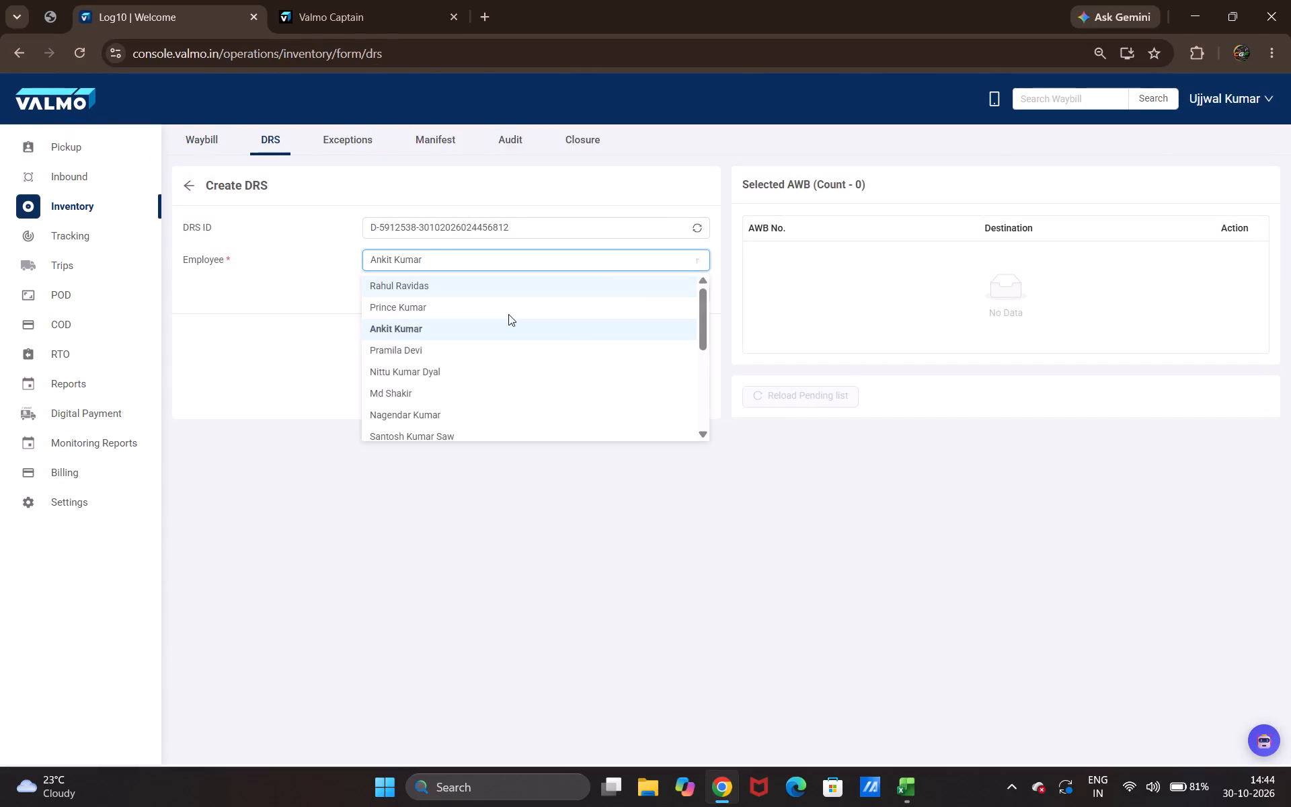
pyautogui.click(678, 288)
pyautogui.click(395, 349)
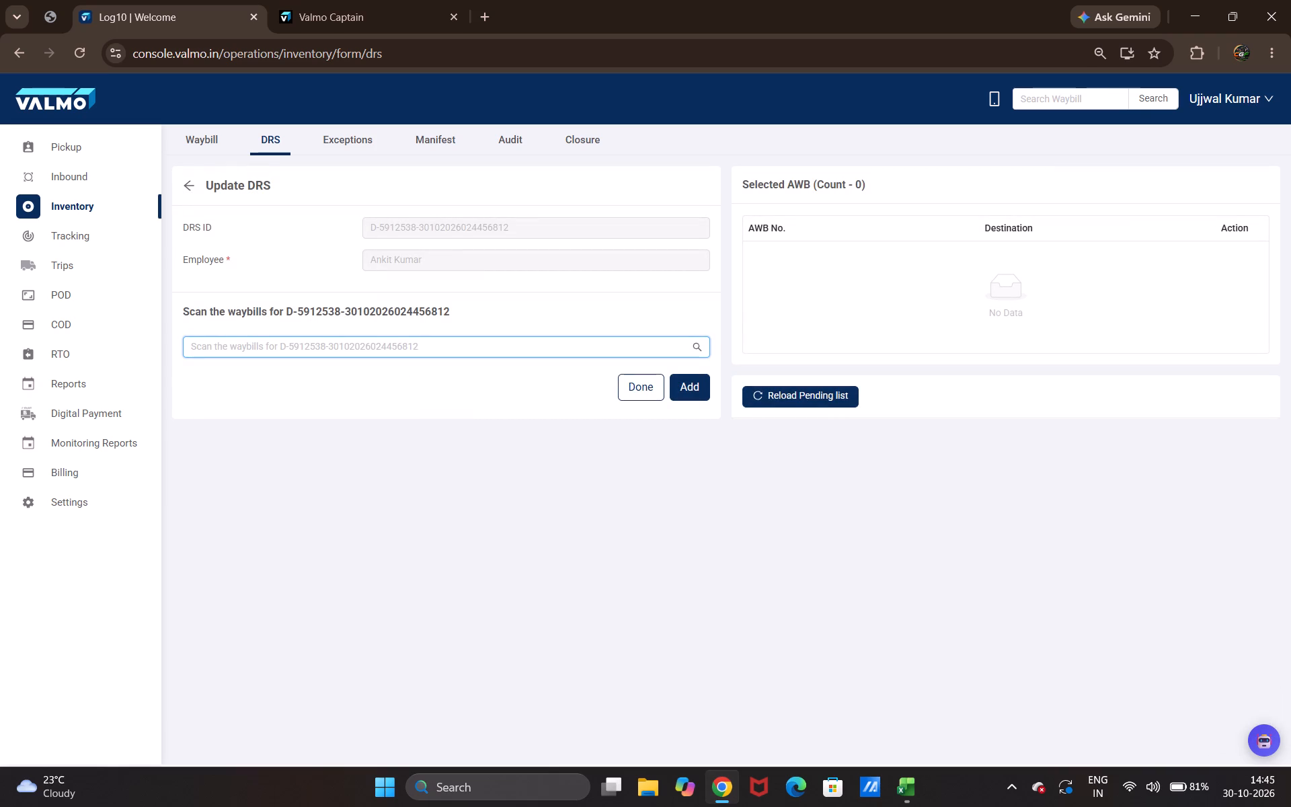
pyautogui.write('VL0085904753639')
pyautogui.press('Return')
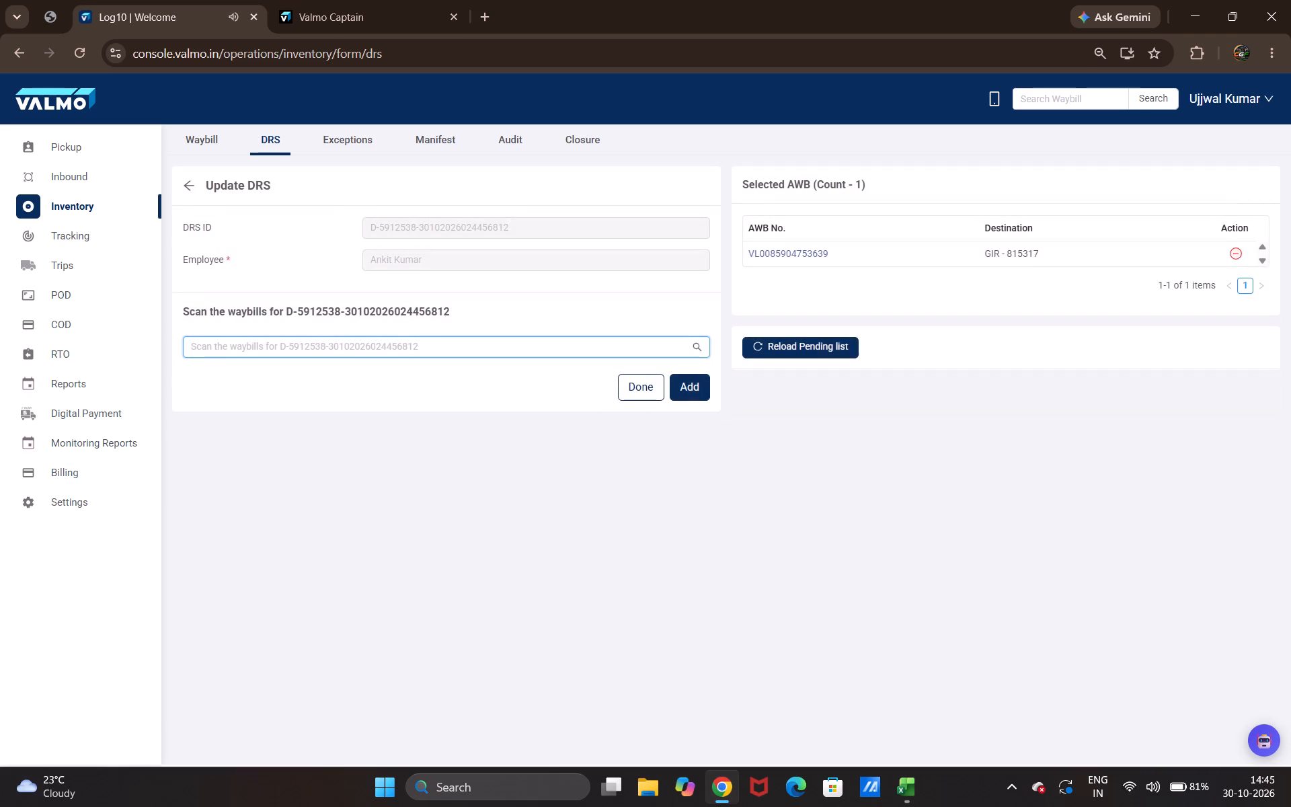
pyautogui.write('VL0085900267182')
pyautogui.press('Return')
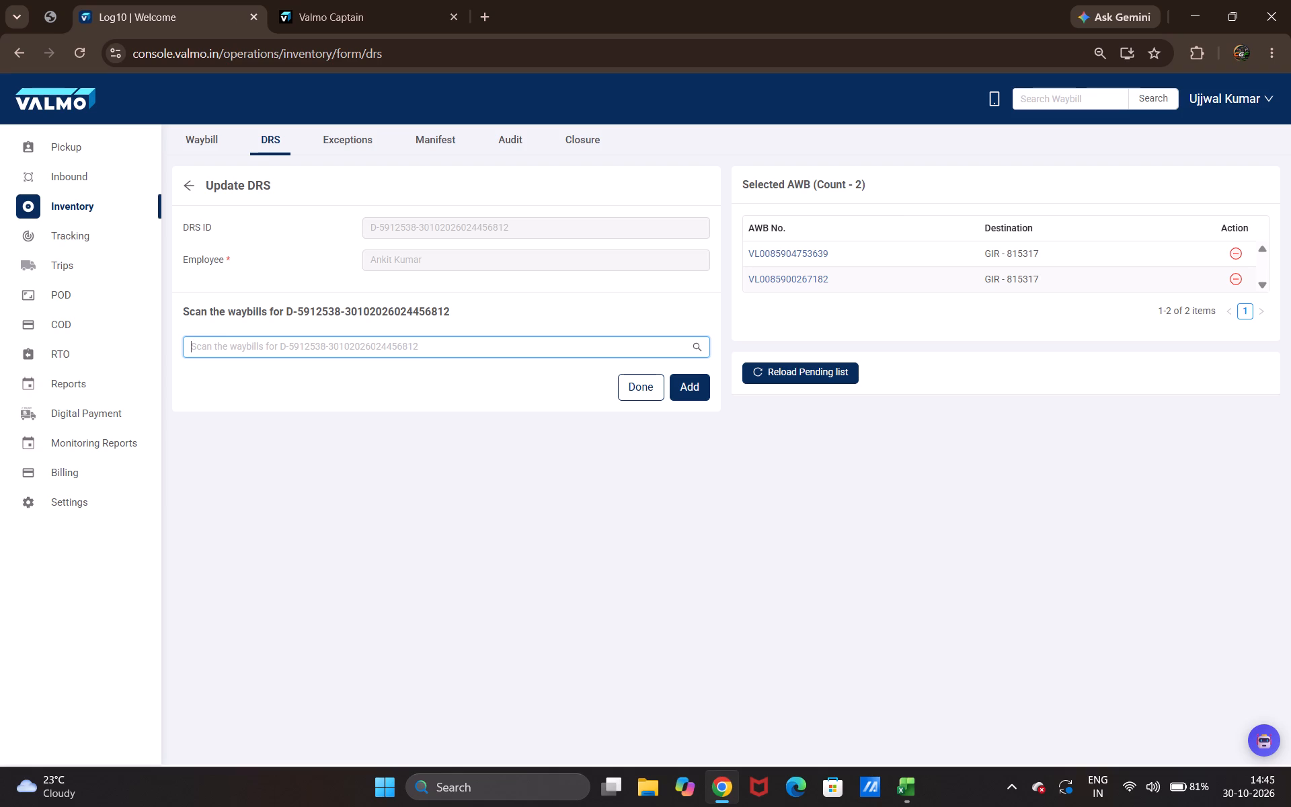
# Finish the DRS and proceed without assigning the unassigned reverse shipments to the field executive.
pyautogui.click(639, 387)
pyautogui.click(661, 452)
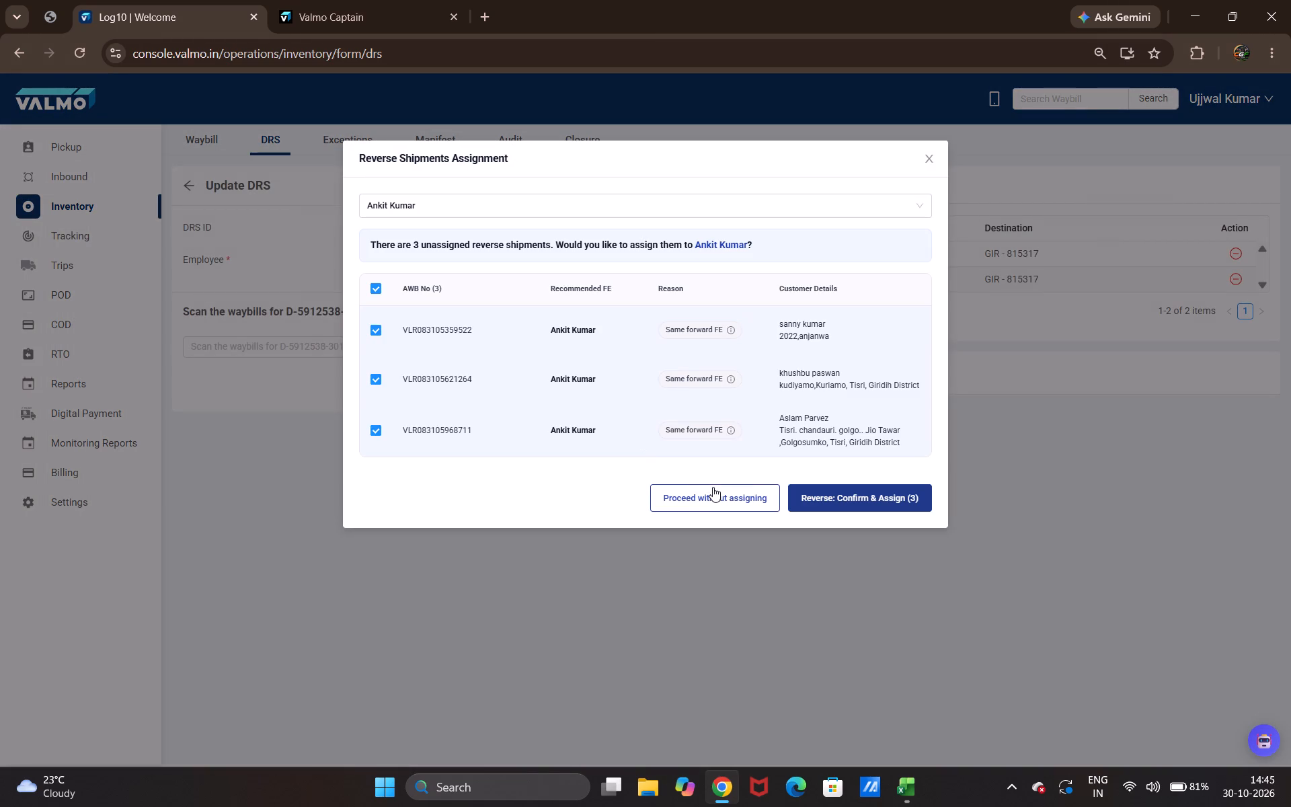
pyautogui.click(725, 502)
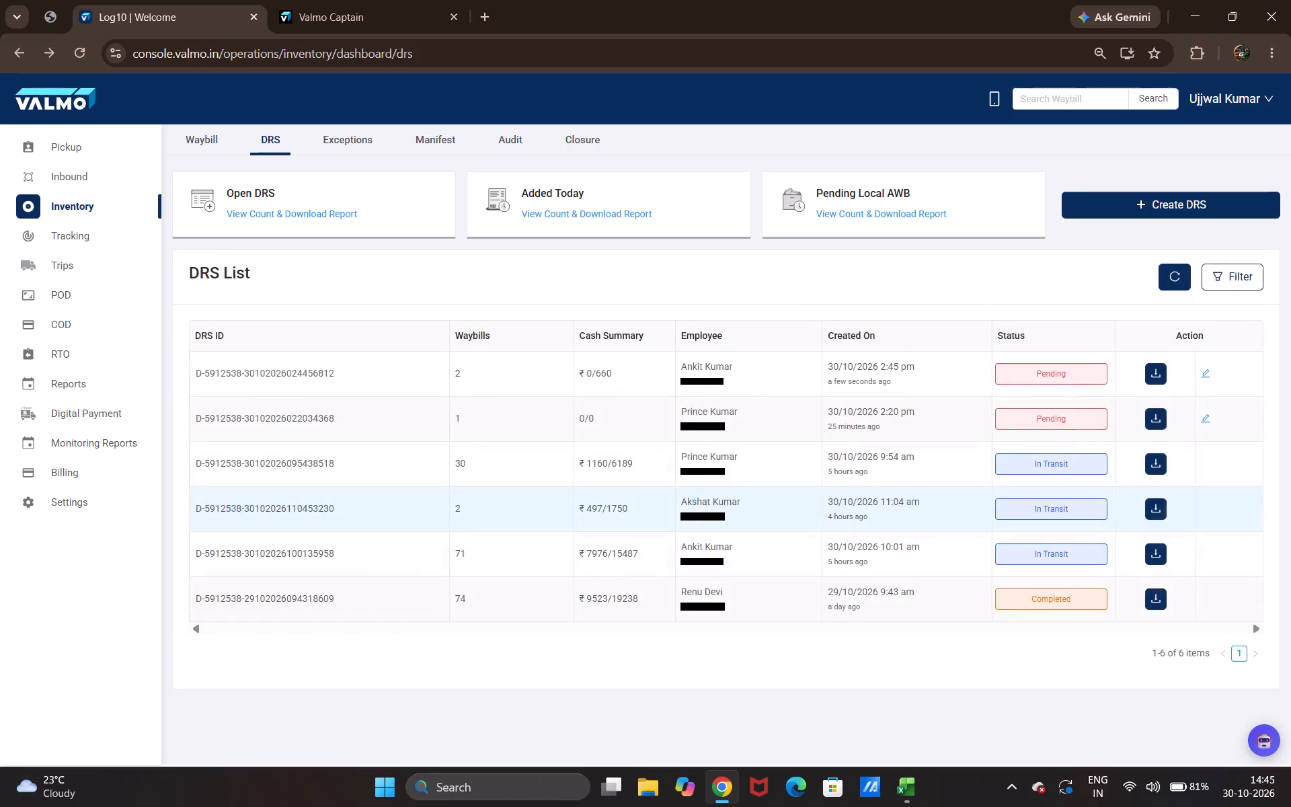
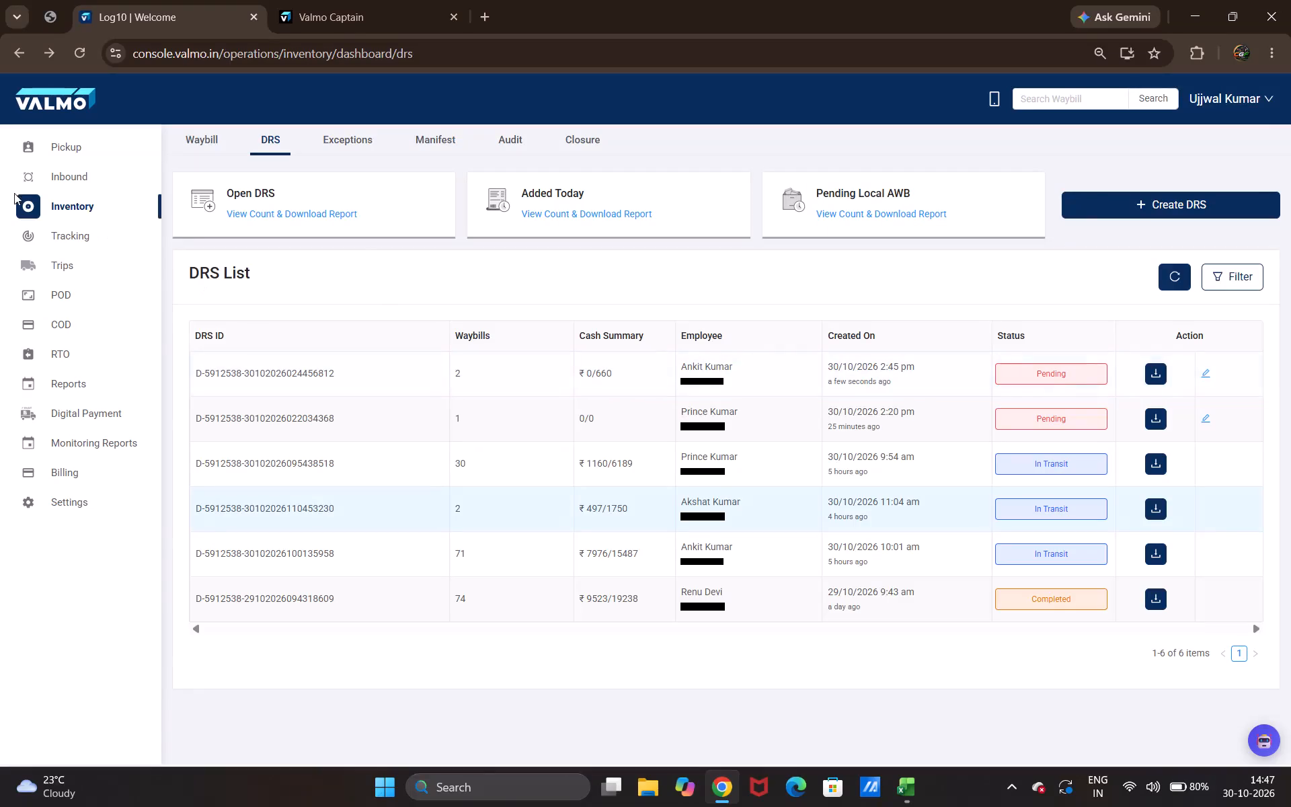
# Open the reverse pickup list and review the assignment status and recommended field executive of its shipments.
pyautogui.click(72, 144)
pyautogui.scroll(-2, 611, 372)
pyautogui.scroll(-2, 674, 456)
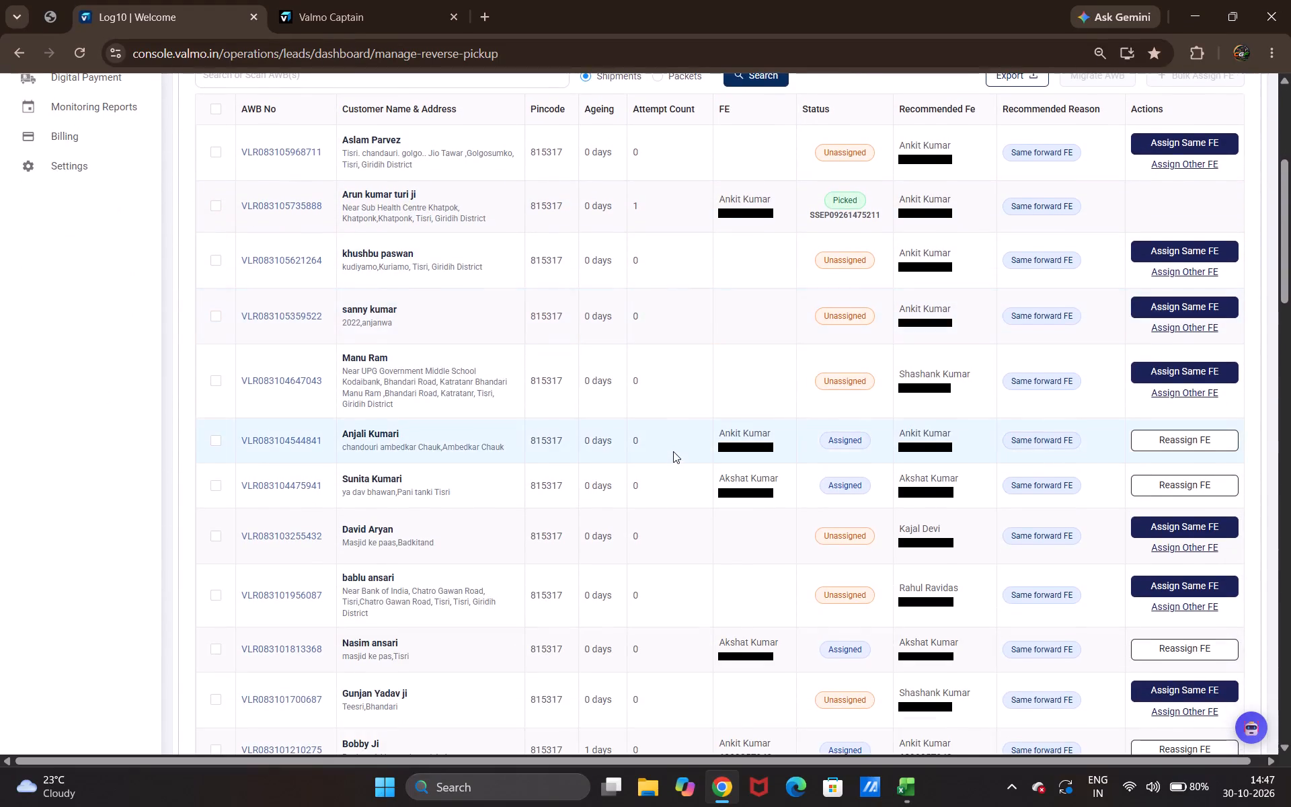
pyautogui.scroll(-7, 672, 450)
pyautogui.scroll(3, 667, 451)
pyautogui.scroll(-5, 667, 451)
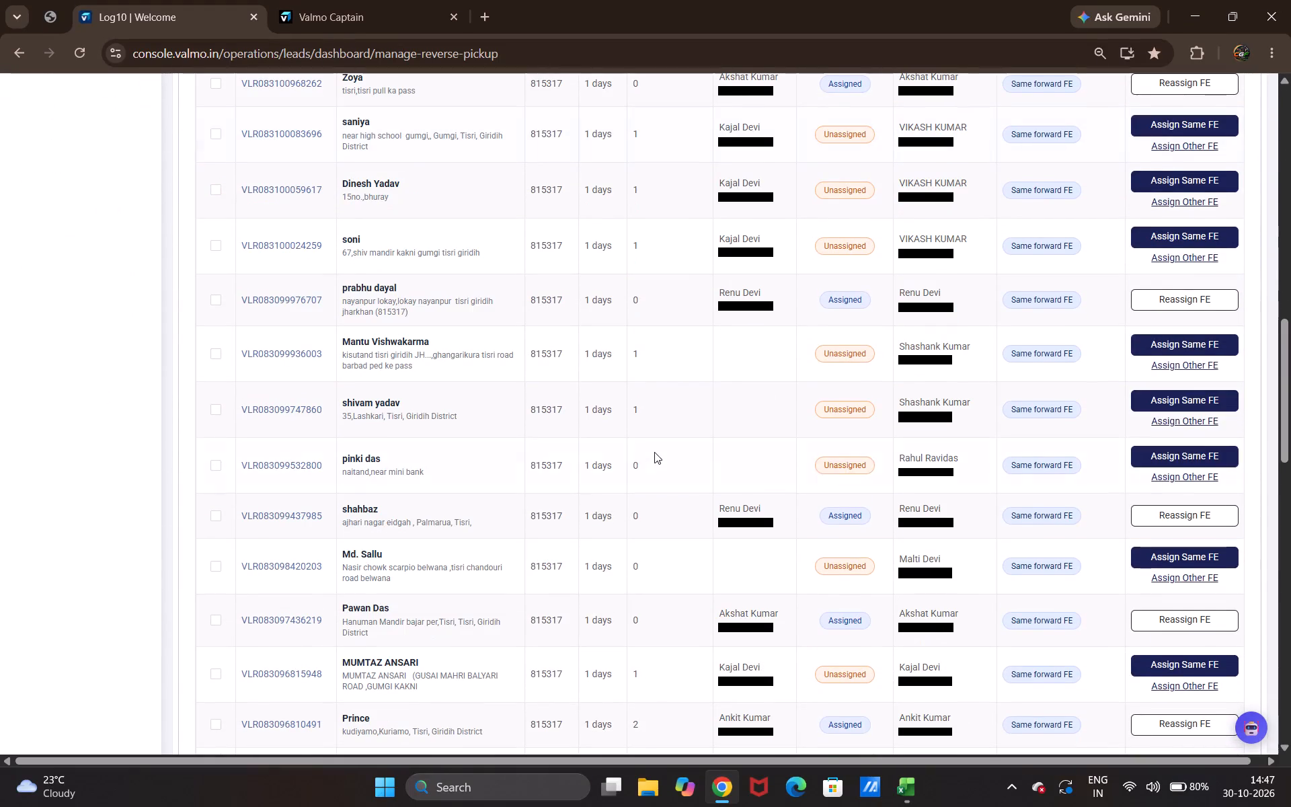
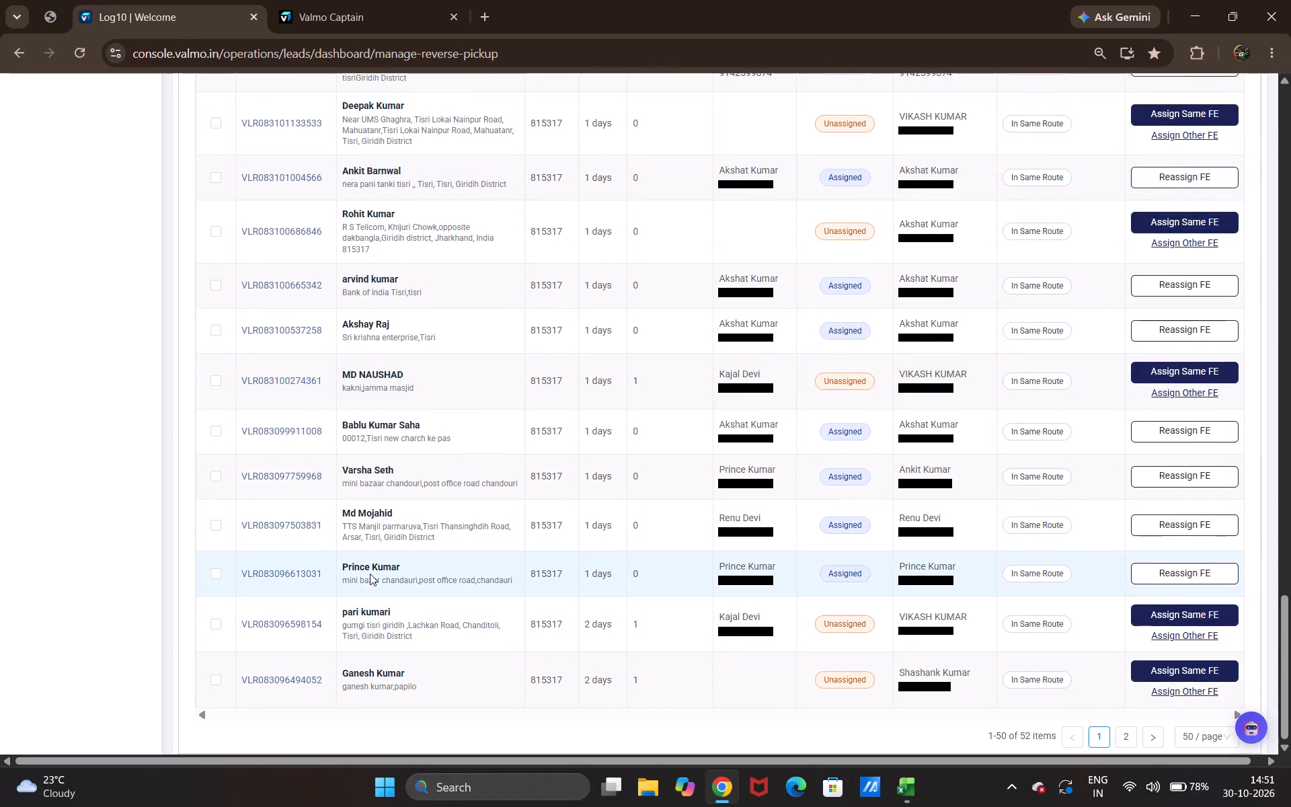
pyautogui.scroll(2, 359, 516)
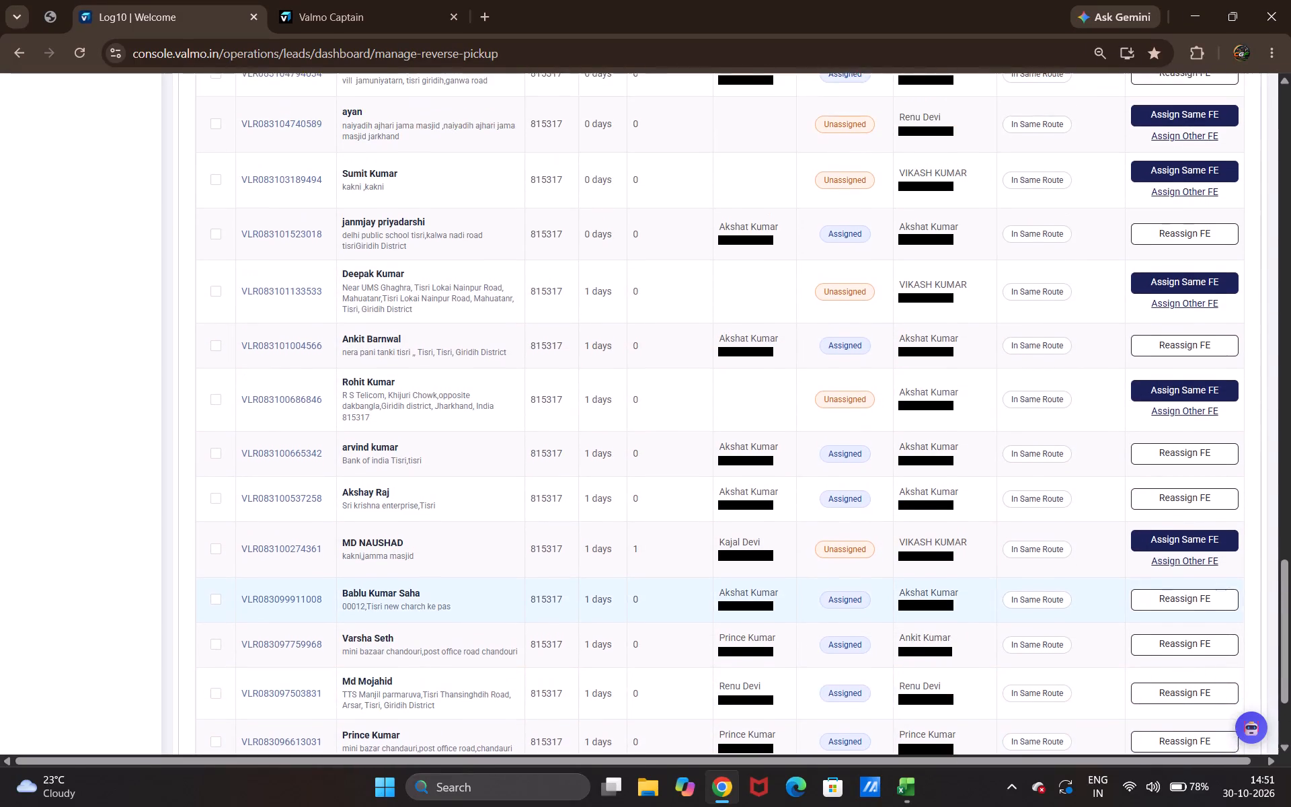
pyautogui.scroll(6, 359, 509)
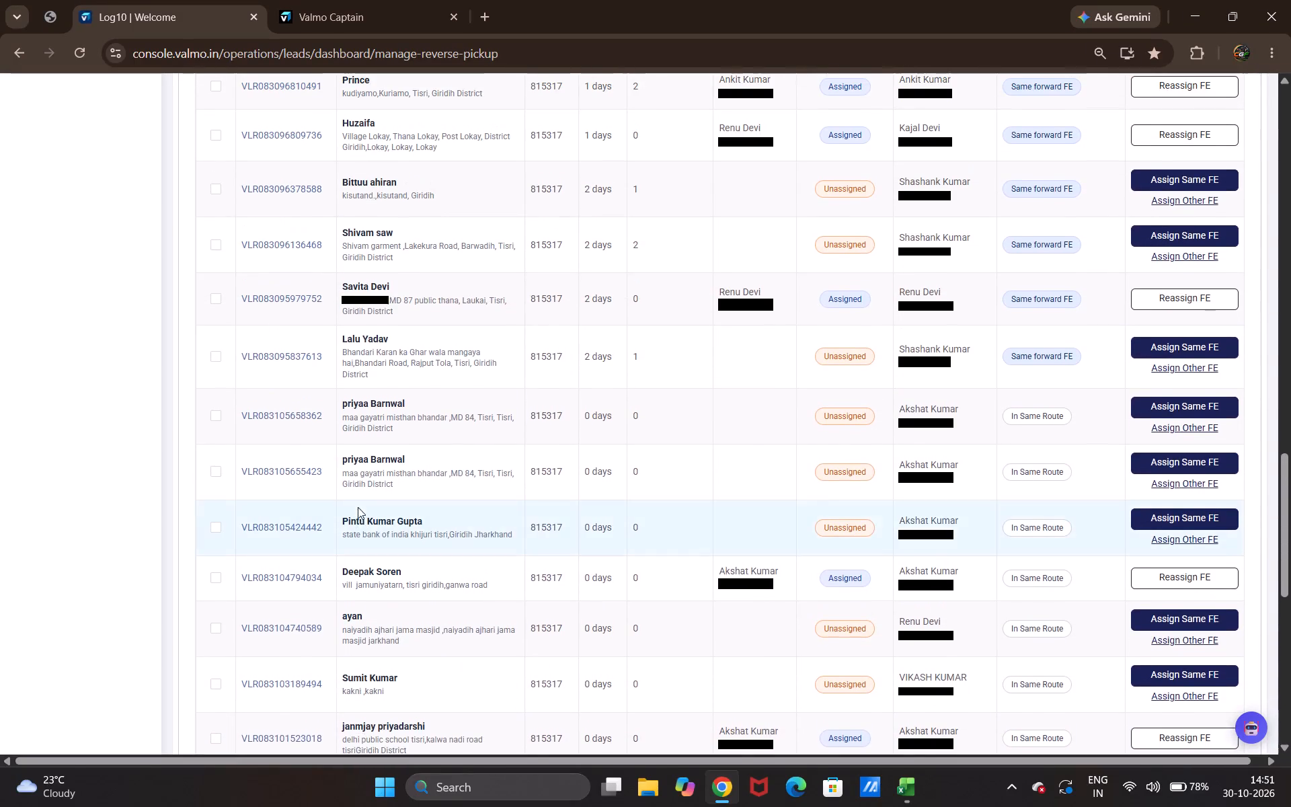
pyautogui.scroll(5, 360, 496)
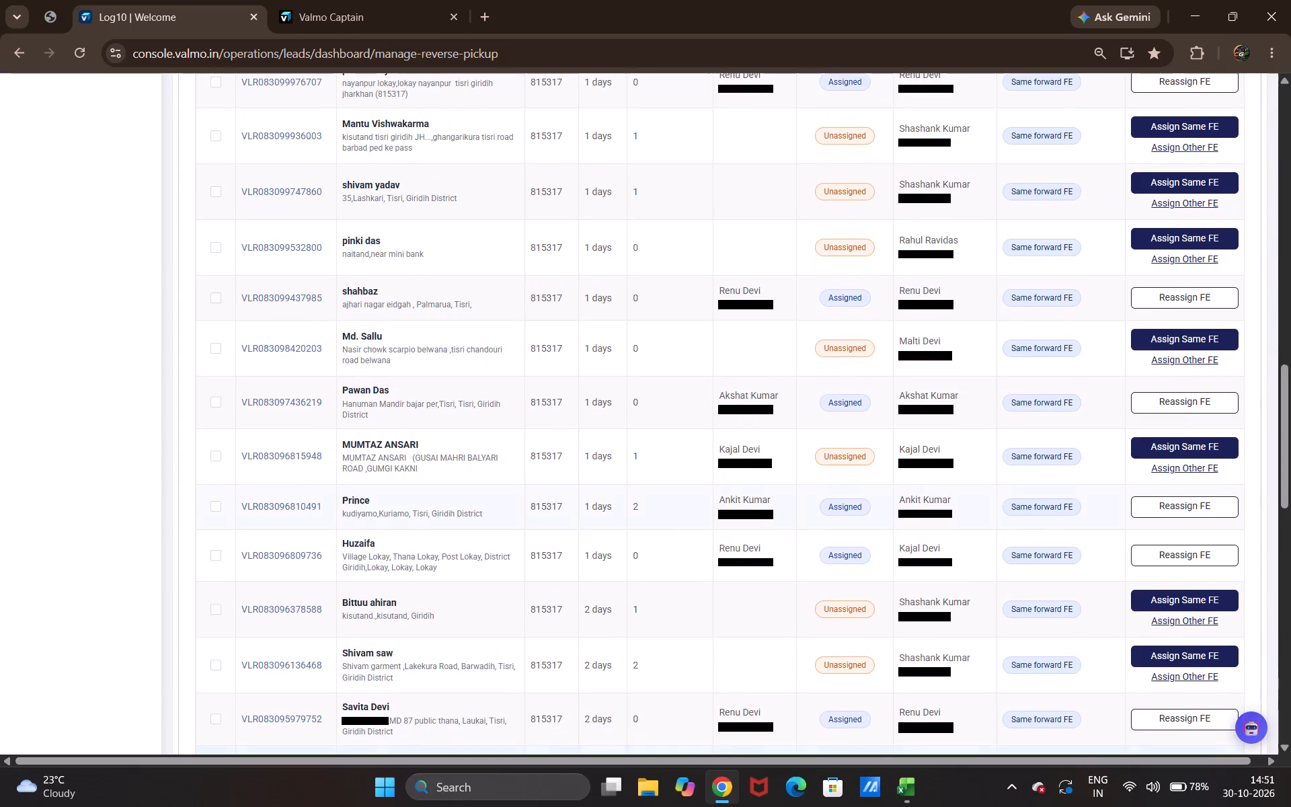
pyautogui.scroll(5, 360, 496)
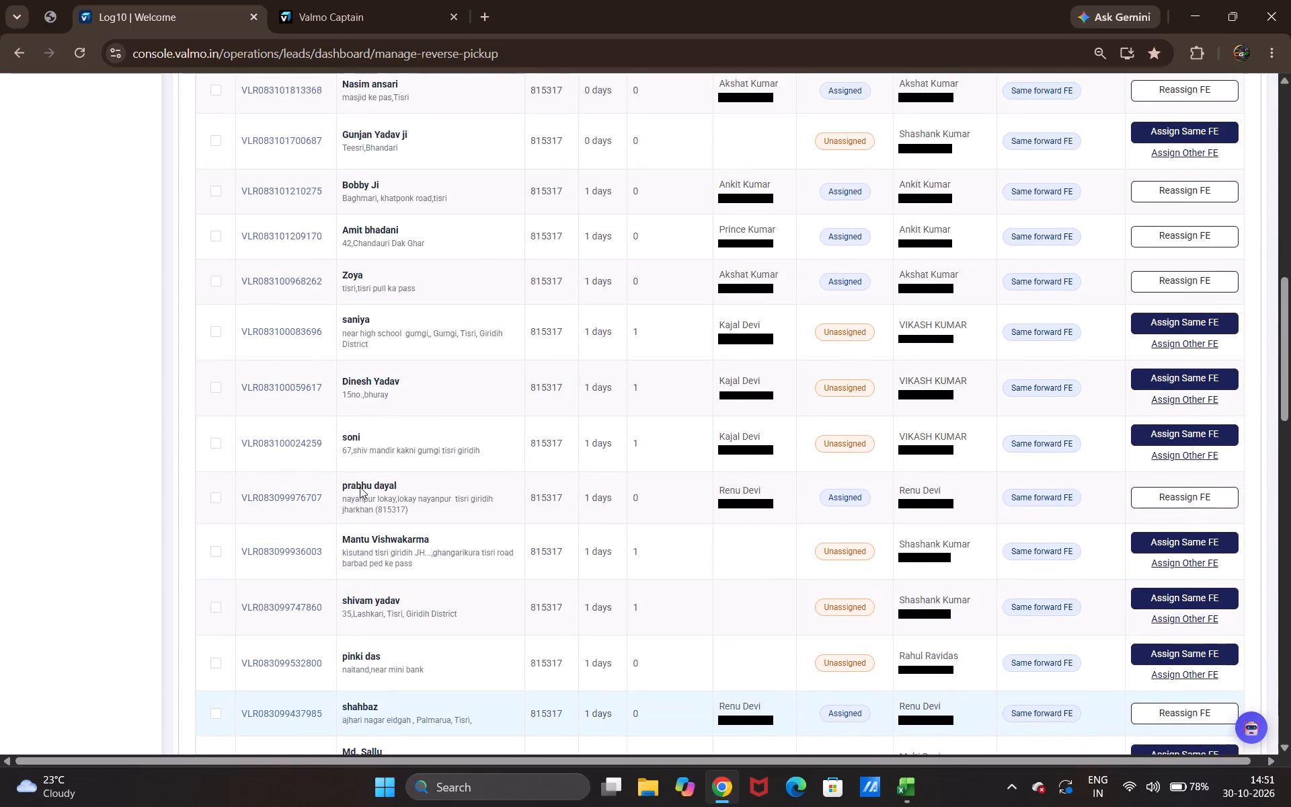
pyautogui.scroll(3, 360, 487)
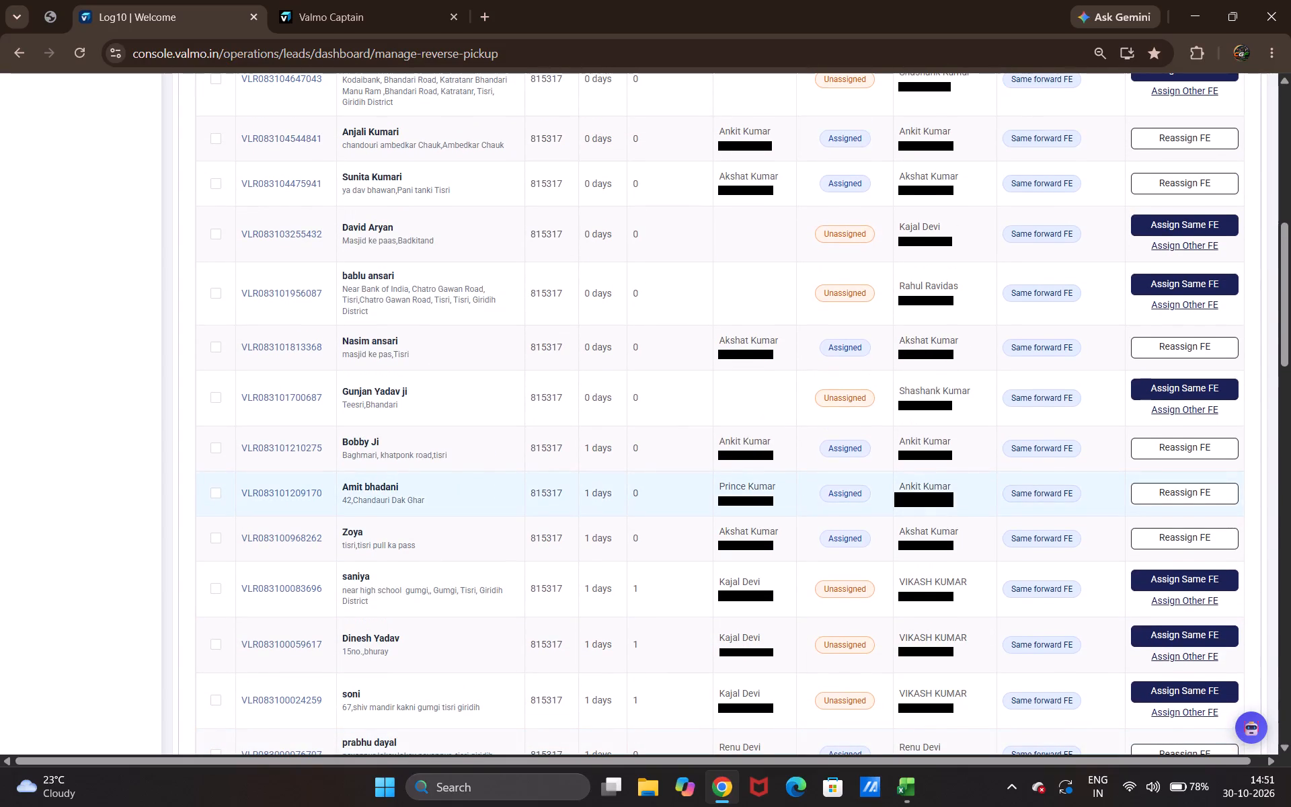
pyautogui.click(1177, 488)
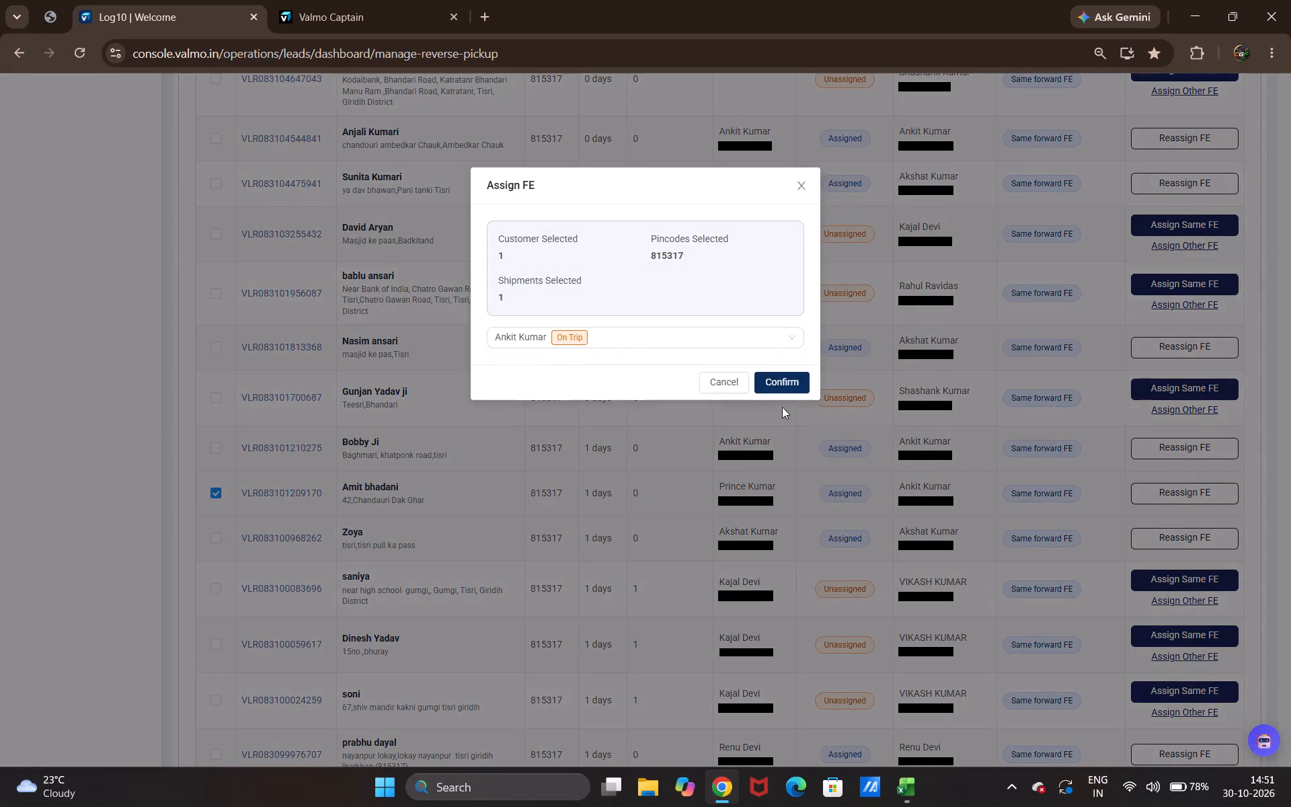
pyautogui.click(795, 379)
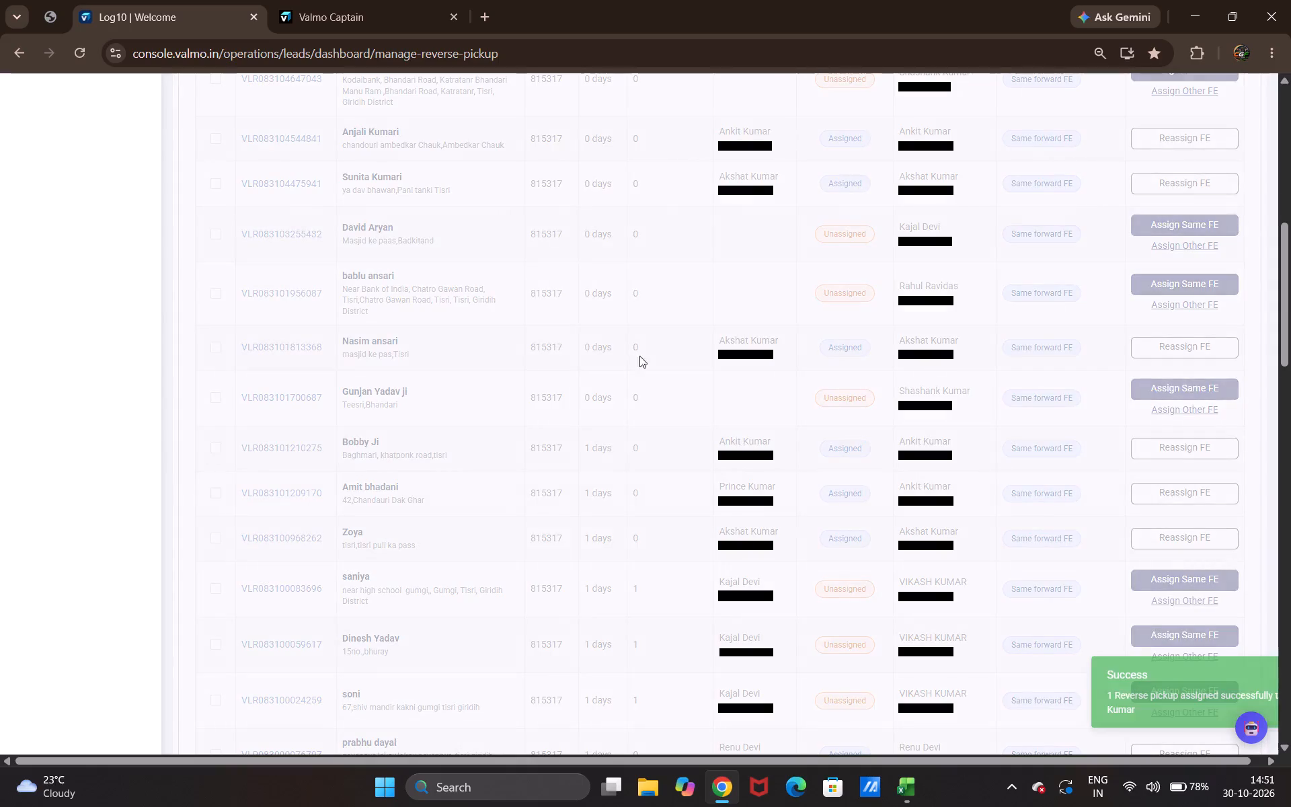
pyautogui.scroll(5, 613, 329)
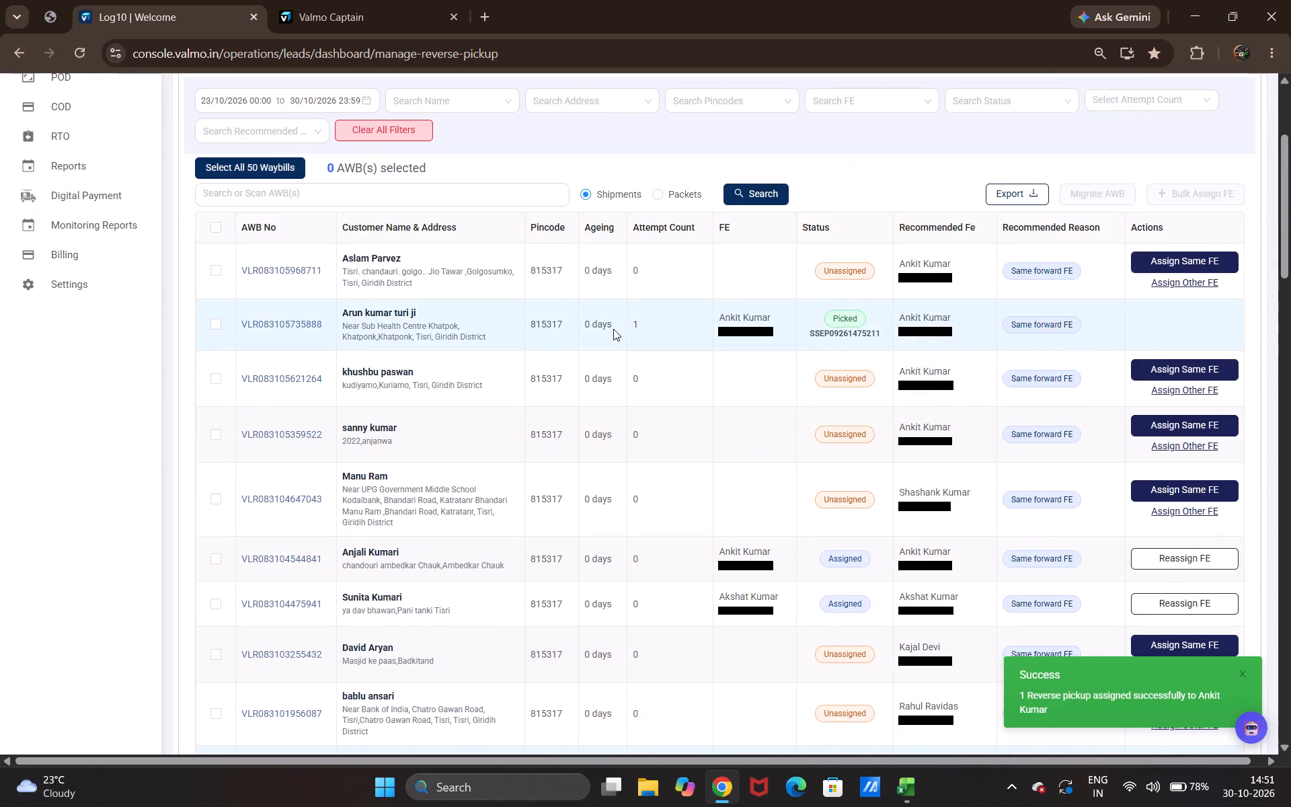